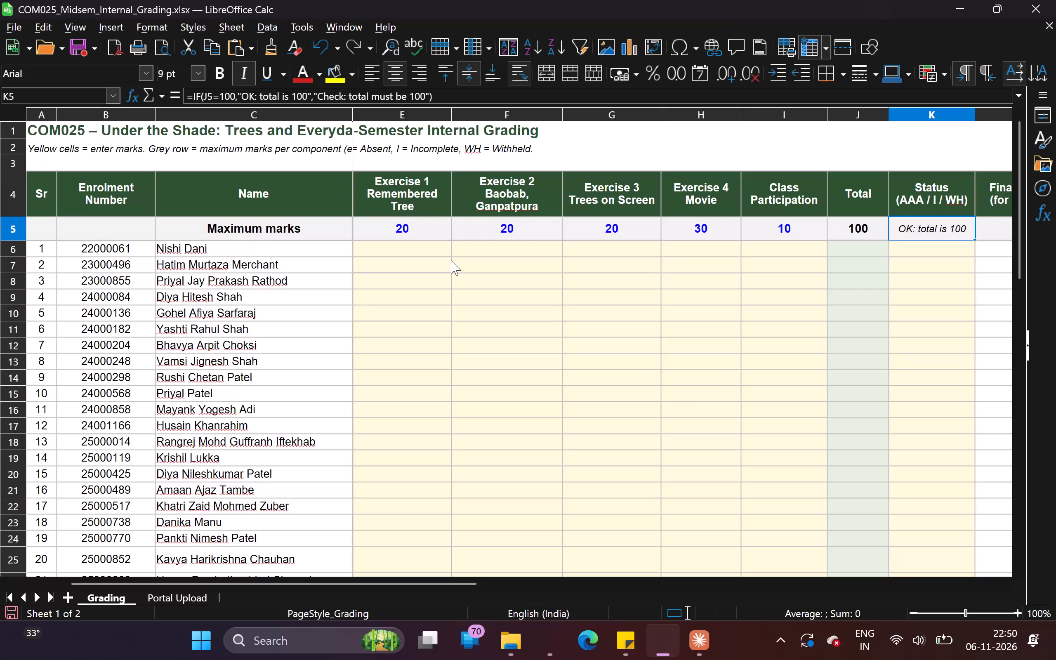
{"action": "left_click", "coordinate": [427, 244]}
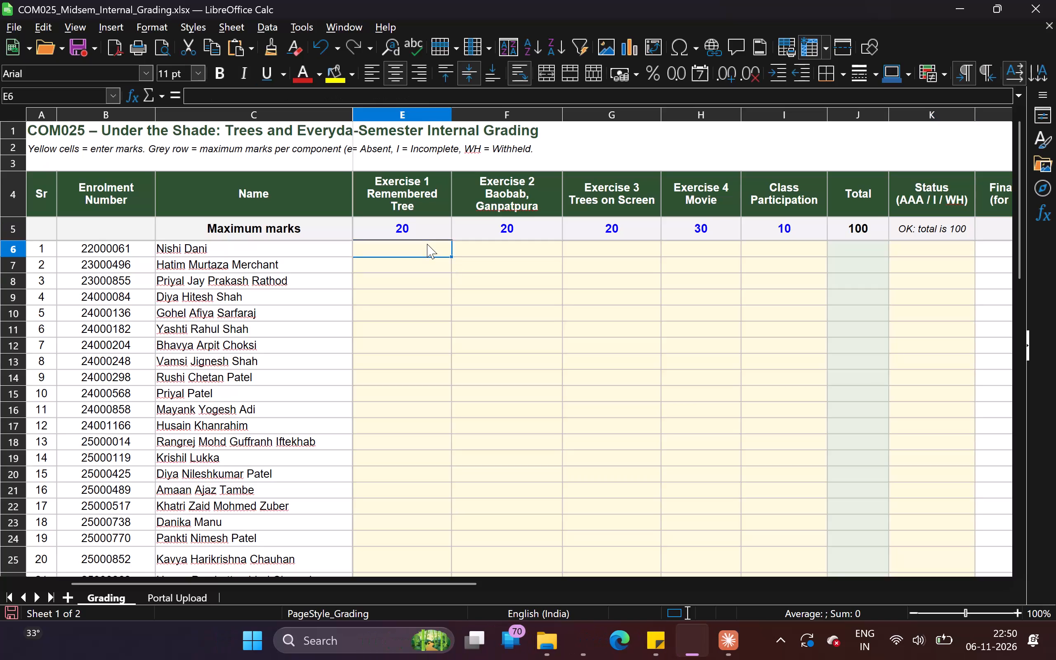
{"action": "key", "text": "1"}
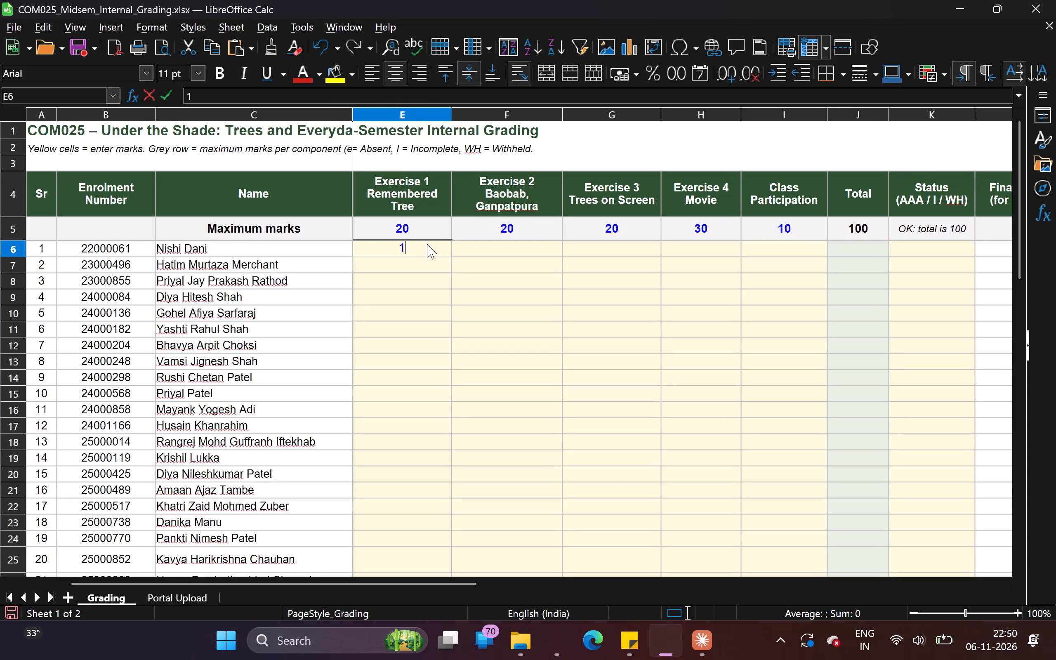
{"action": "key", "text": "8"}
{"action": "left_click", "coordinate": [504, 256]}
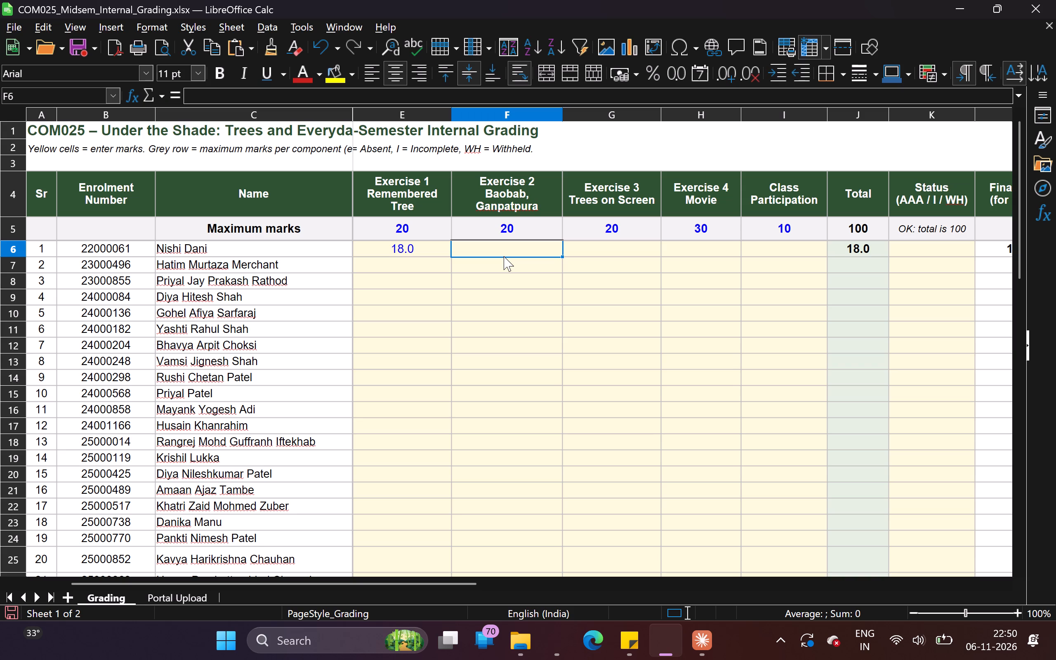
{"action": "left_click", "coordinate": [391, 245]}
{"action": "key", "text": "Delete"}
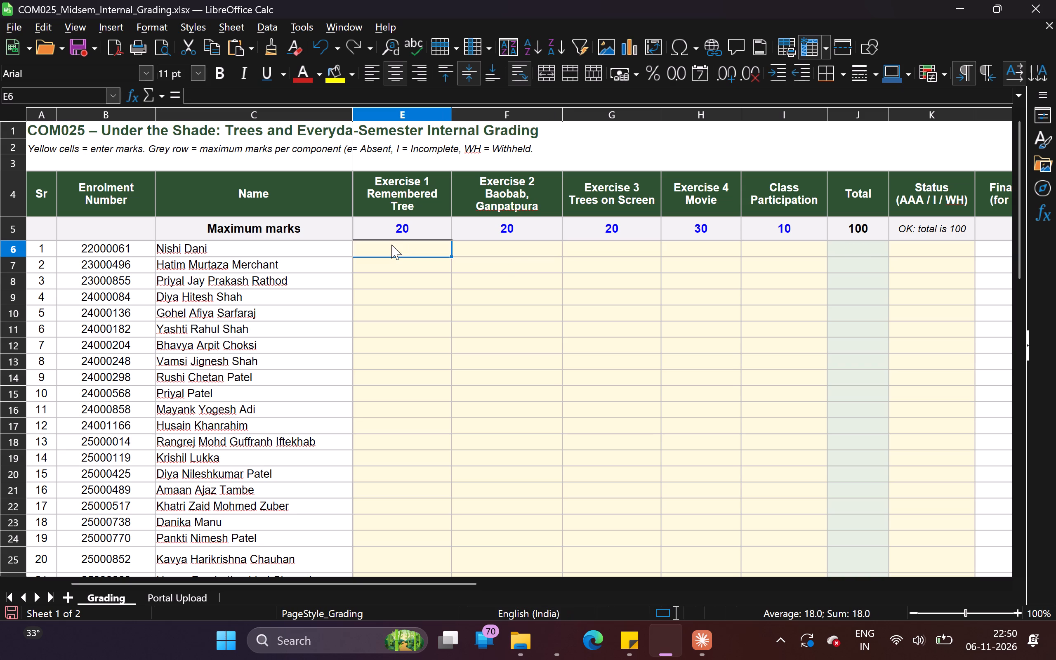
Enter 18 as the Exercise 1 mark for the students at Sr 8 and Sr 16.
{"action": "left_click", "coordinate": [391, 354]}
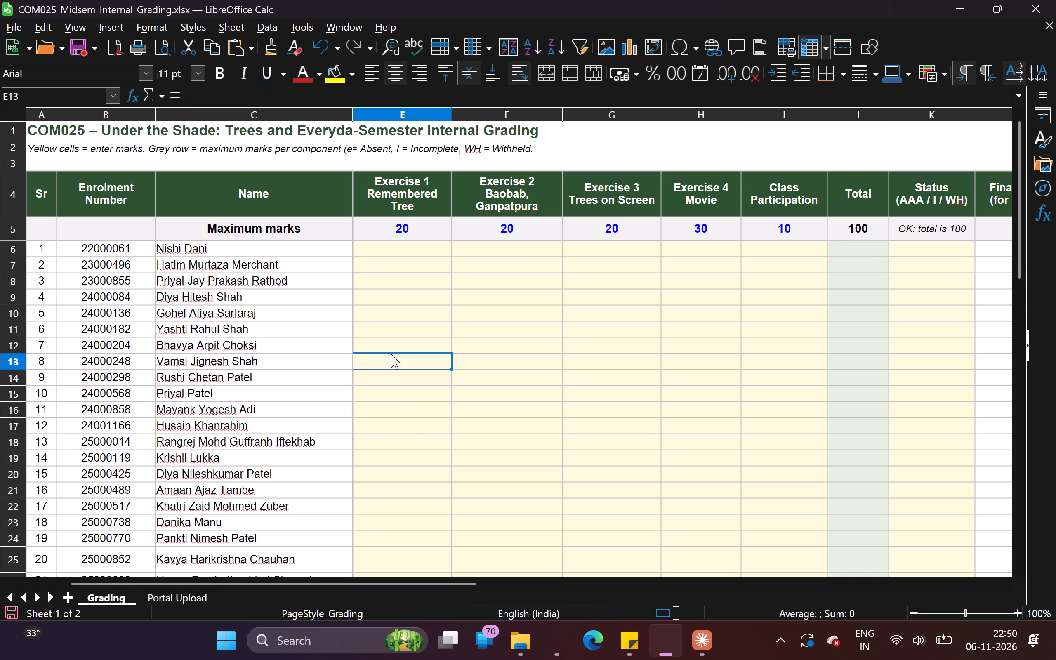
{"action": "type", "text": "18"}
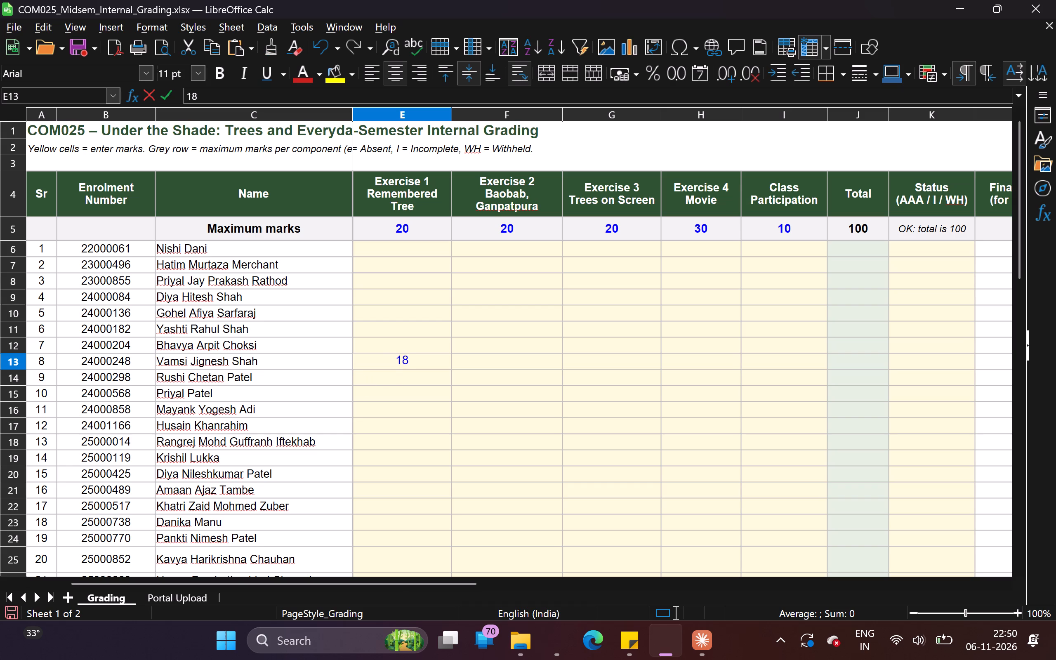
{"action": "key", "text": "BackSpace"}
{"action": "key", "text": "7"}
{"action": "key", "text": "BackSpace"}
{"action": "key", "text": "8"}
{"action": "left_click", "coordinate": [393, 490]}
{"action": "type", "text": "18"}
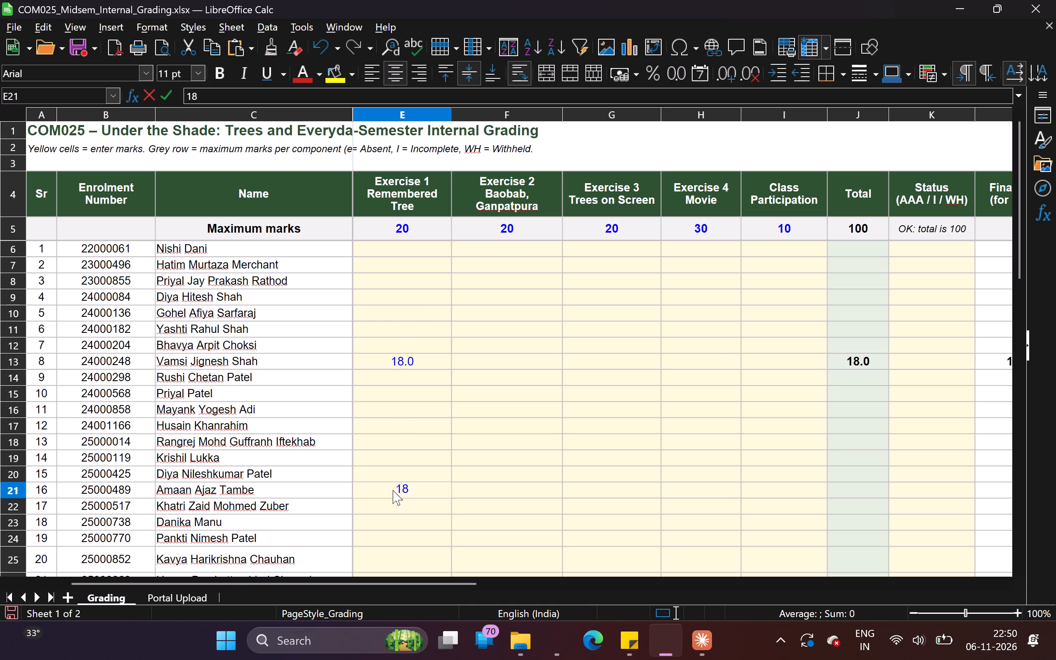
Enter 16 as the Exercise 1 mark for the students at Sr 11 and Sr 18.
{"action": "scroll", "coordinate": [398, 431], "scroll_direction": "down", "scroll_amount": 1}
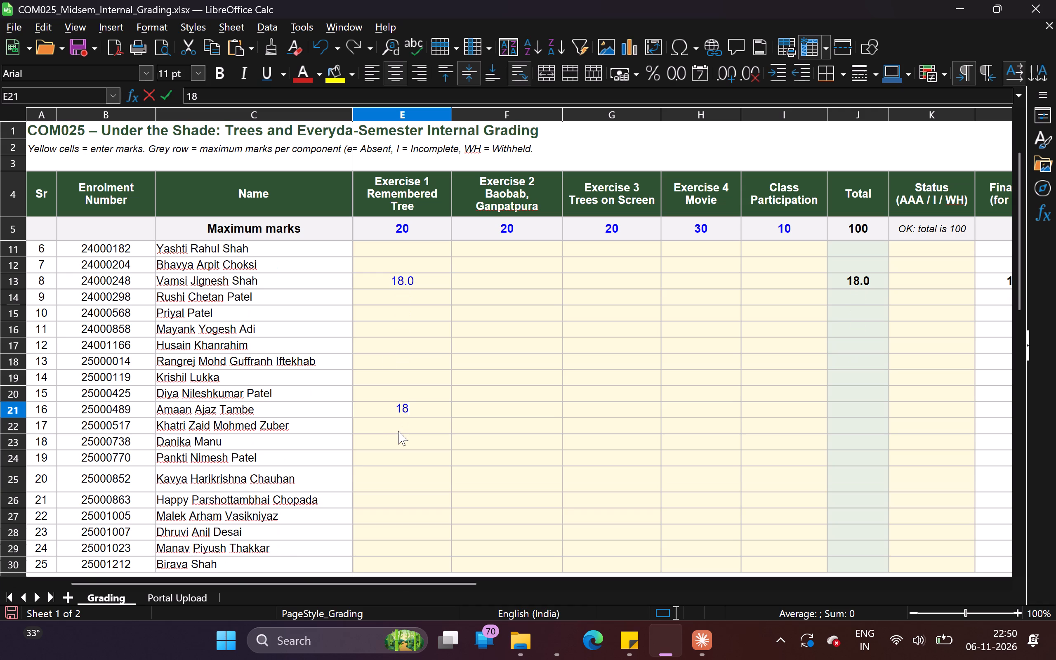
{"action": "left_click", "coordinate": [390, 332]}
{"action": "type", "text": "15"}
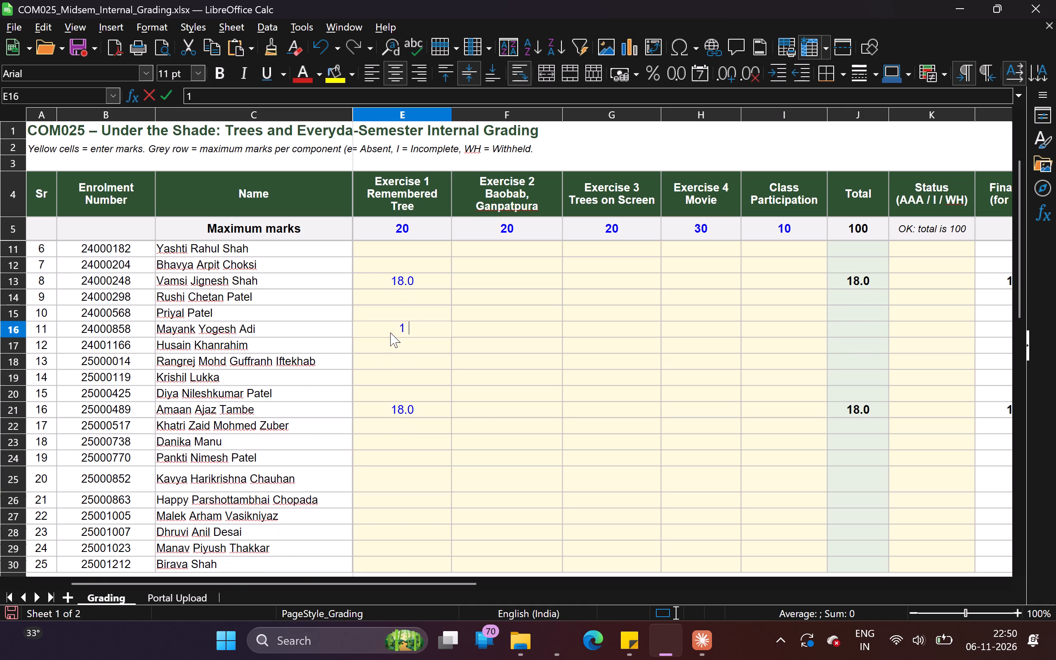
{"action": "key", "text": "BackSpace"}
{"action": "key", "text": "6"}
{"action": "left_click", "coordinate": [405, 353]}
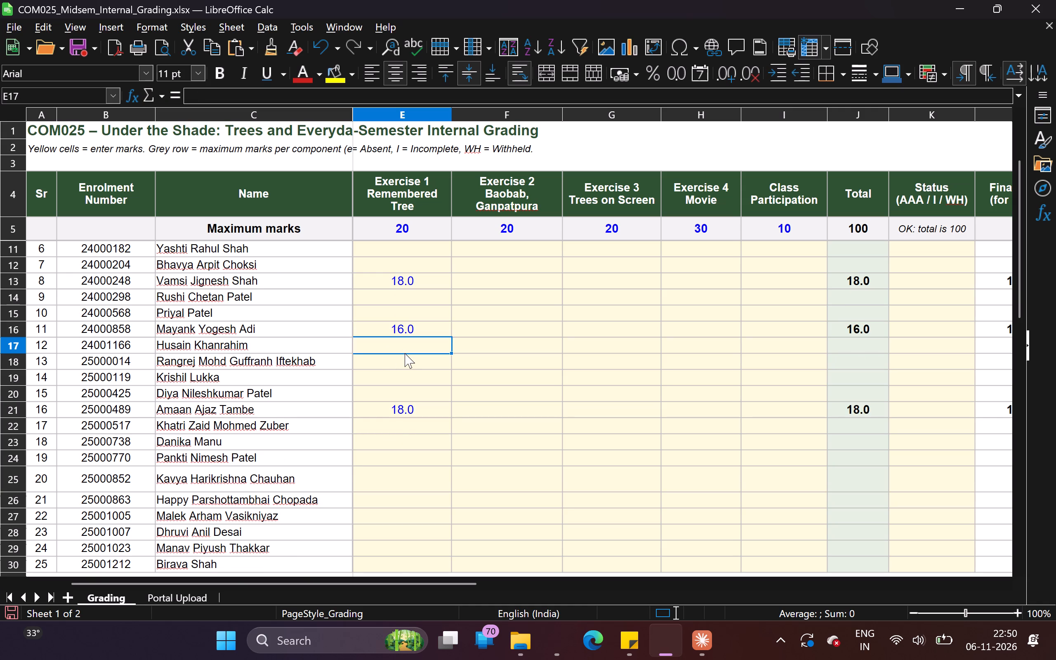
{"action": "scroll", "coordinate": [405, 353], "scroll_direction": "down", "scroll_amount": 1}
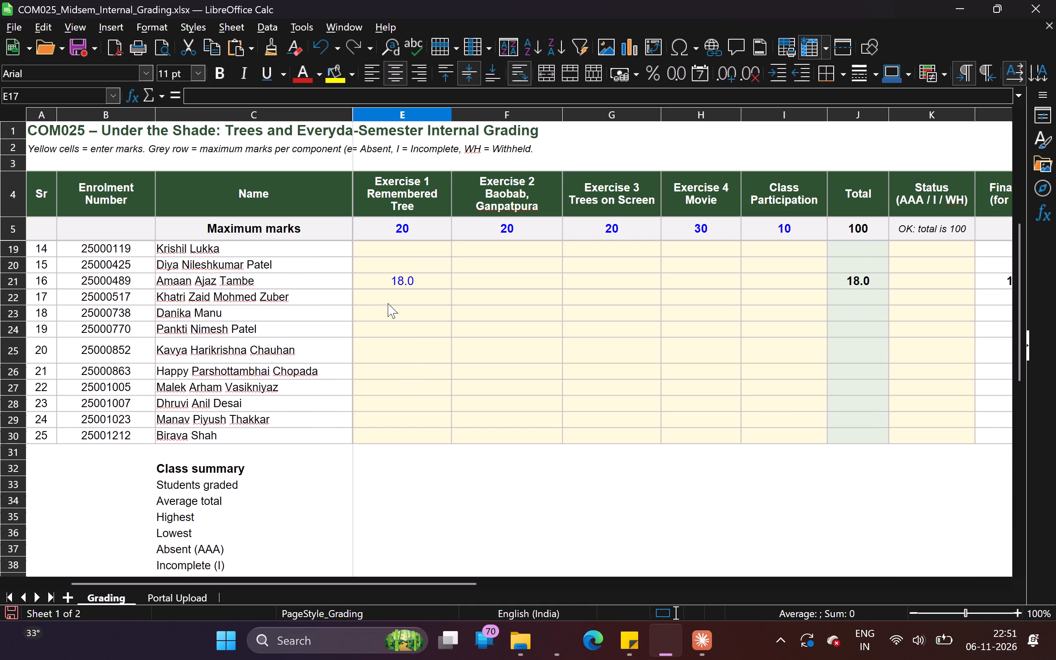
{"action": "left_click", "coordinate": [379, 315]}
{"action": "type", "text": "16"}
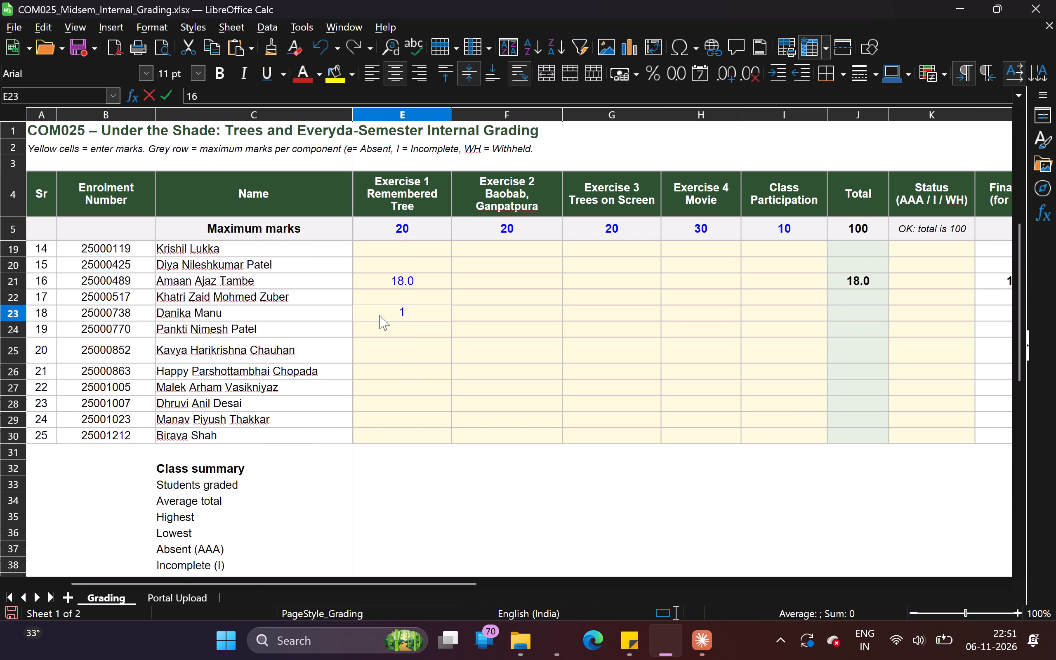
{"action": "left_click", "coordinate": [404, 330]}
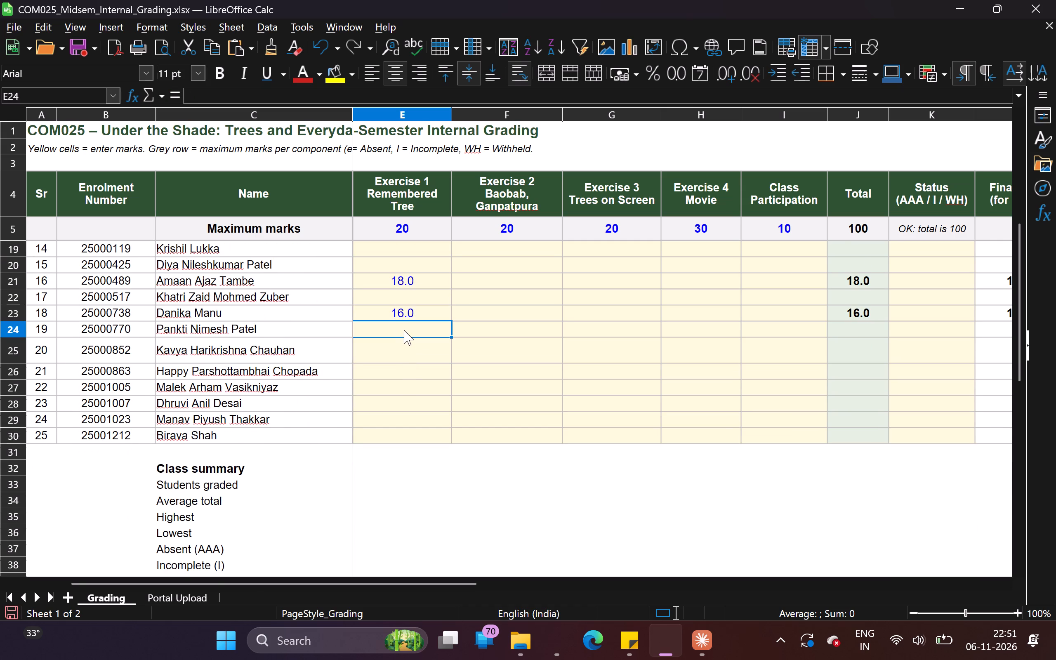
Set the maximum marks to 30 for Exercise 1 and 10 for Exercise 2.
{"action": "scroll", "coordinate": [404, 330], "scroll_direction": "up", "scroll_amount": 4}
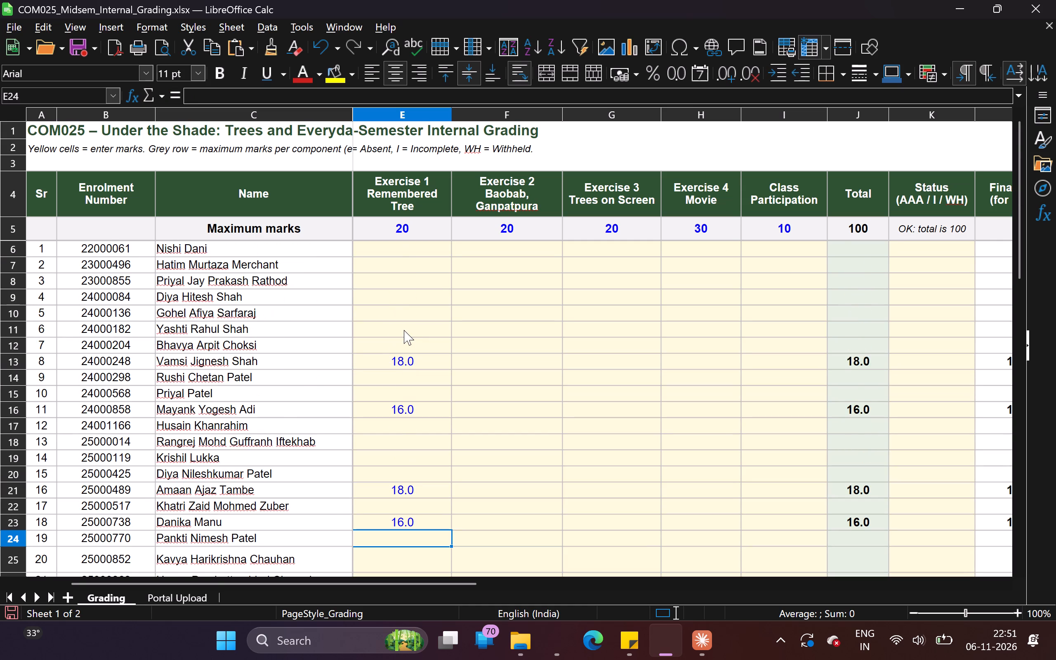
{"action": "left_click", "coordinate": [412, 225]}
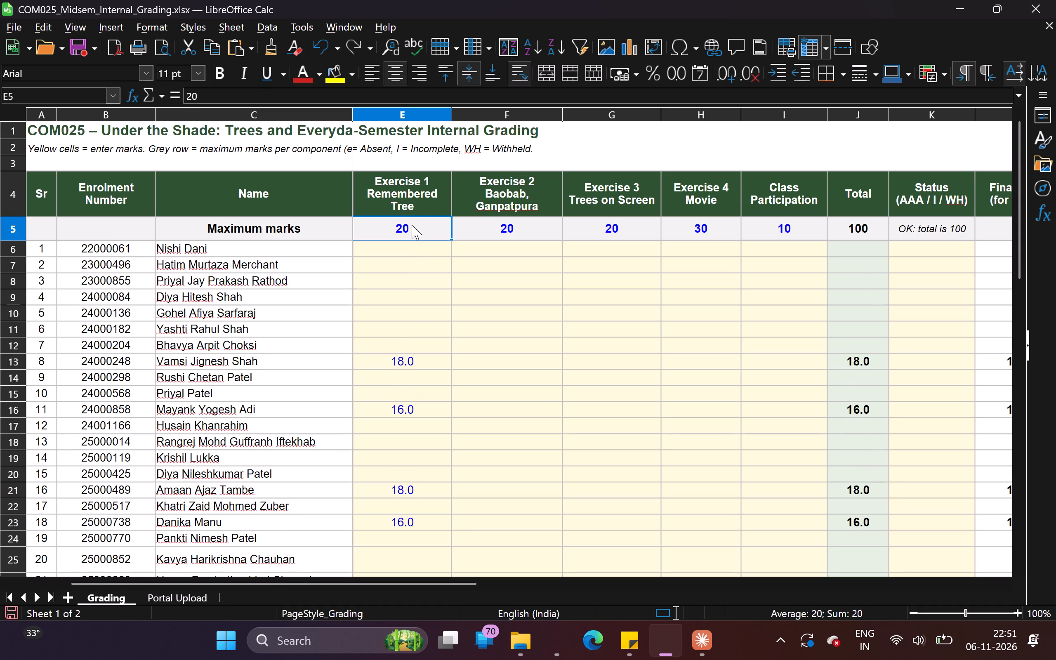
{"action": "type", "text": "30"}
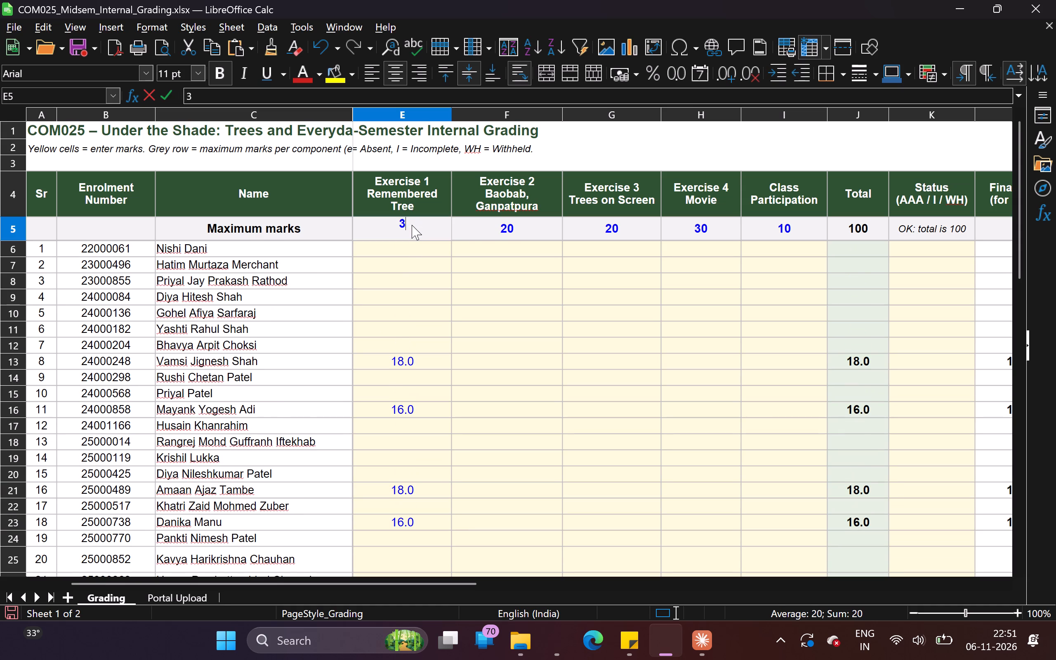
{"action": "left_click", "coordinate": [515, 226]}
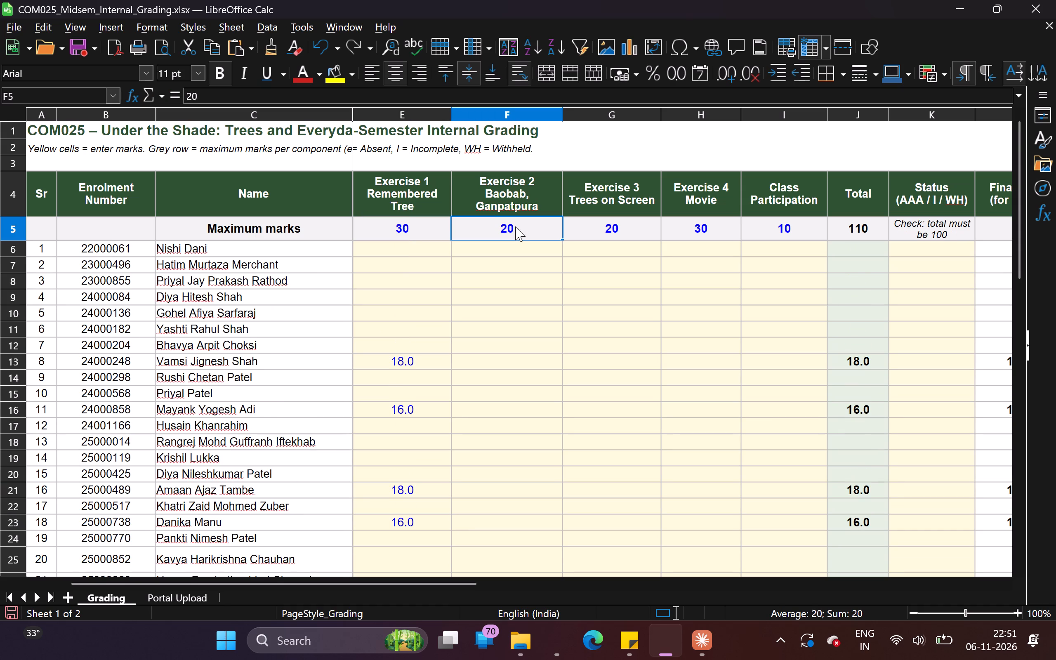
{"action": "type", "text": "10"}
{"action": "left_click", "coordinate": [557, 315]}
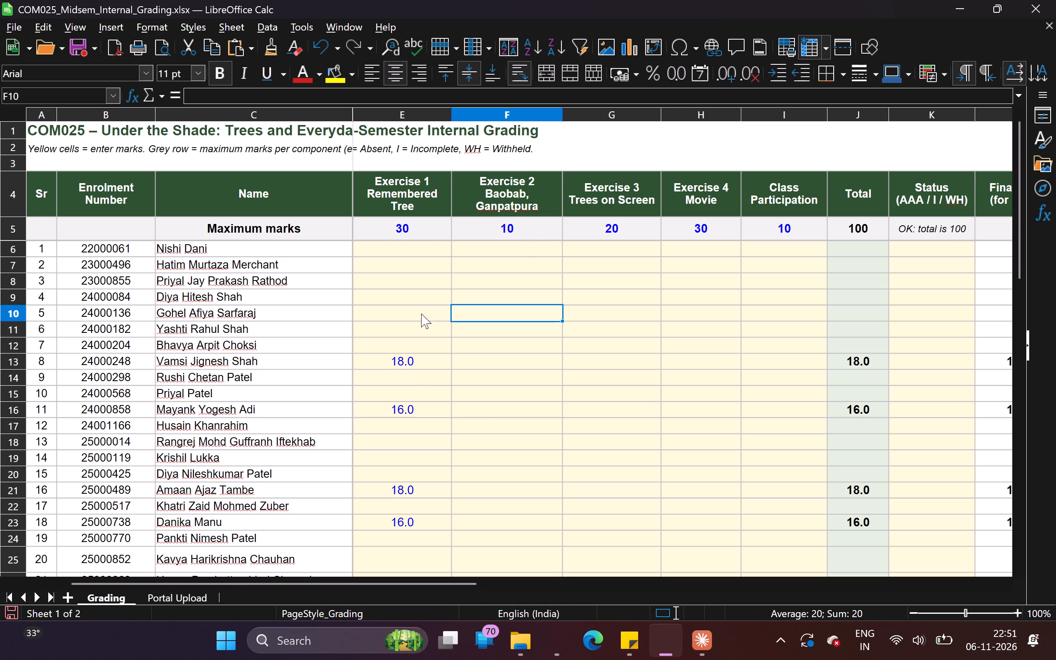
Change the Exercise 1 marks to 26 for Sr 8 and Sr 11, and to 28 for Sr 16.
{"action": "left_click", "coordinate": [403, 359]}
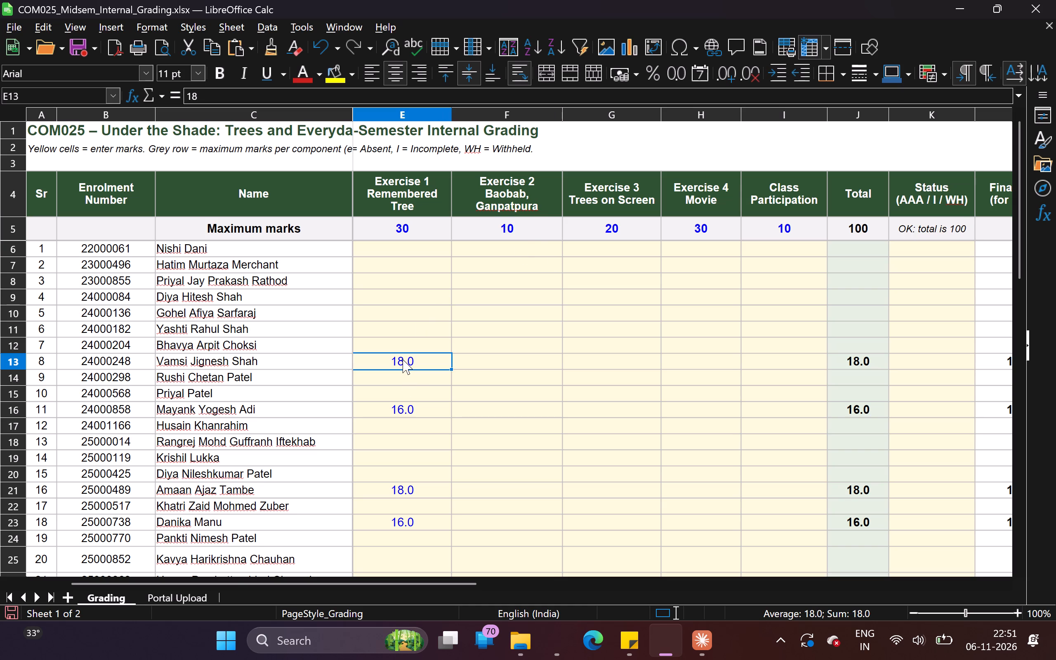
{"action": "key", "text": "2"}
{"action": "key", "text": "6"}
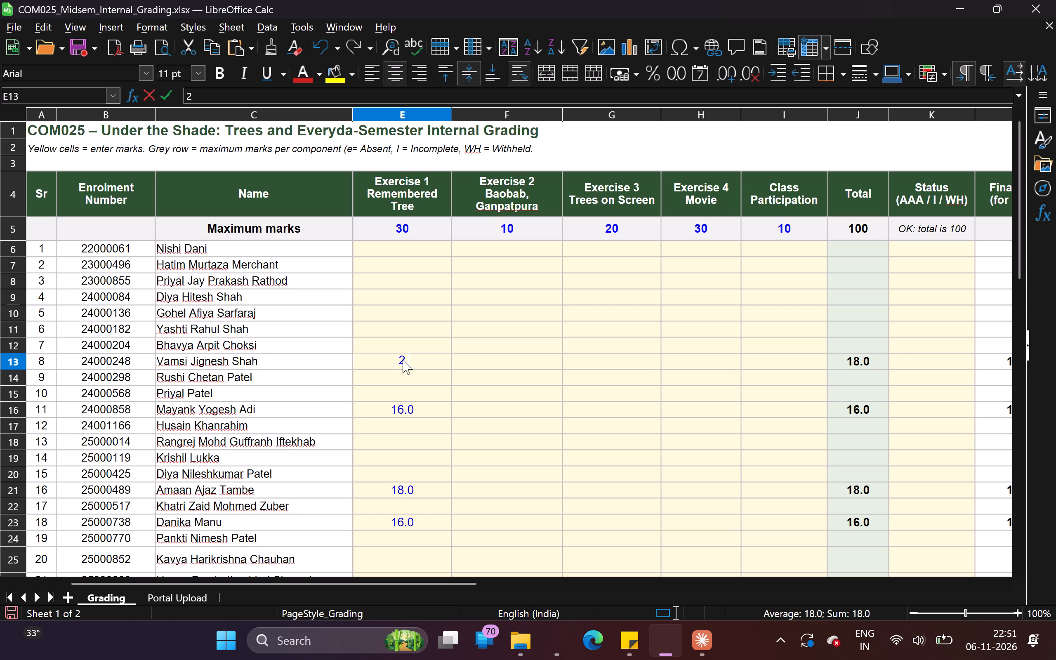
{"action": "left_click", "coordinate": [420, 412]}
{"action": "key", "text": "2"}
{"action": "key", "text": "6"}
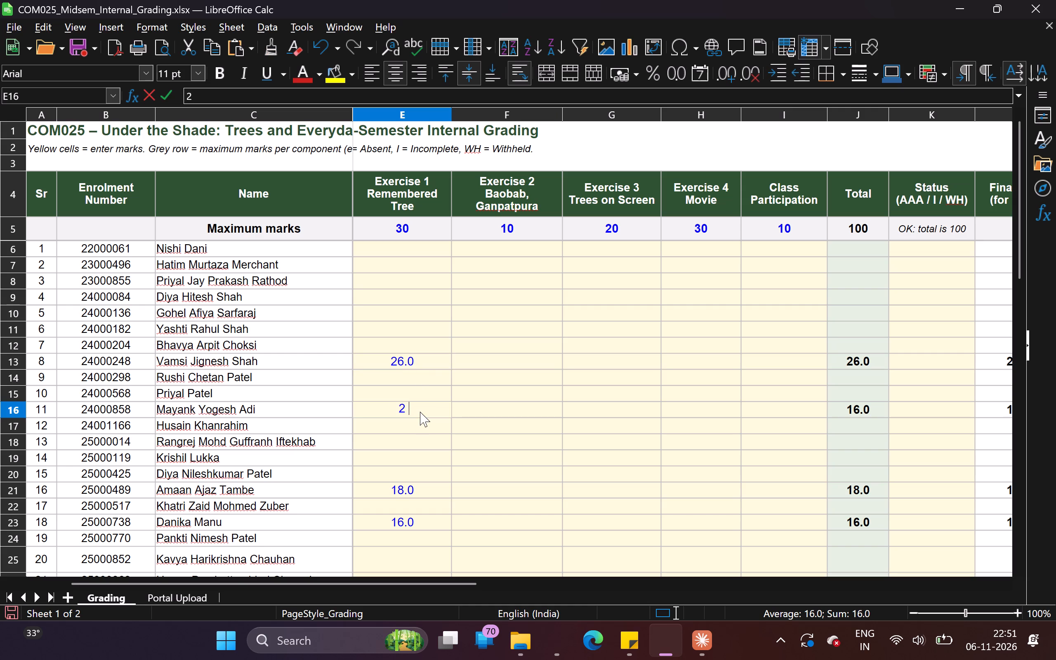
{"action": "left_click", "coordinate": [414, 490]}
{"action": "type", "text": "28"}
Change the Exercise 1 mark of the student at Sr 18 to 26.
{"action": "left_click", "coordinate": [422, 519]}
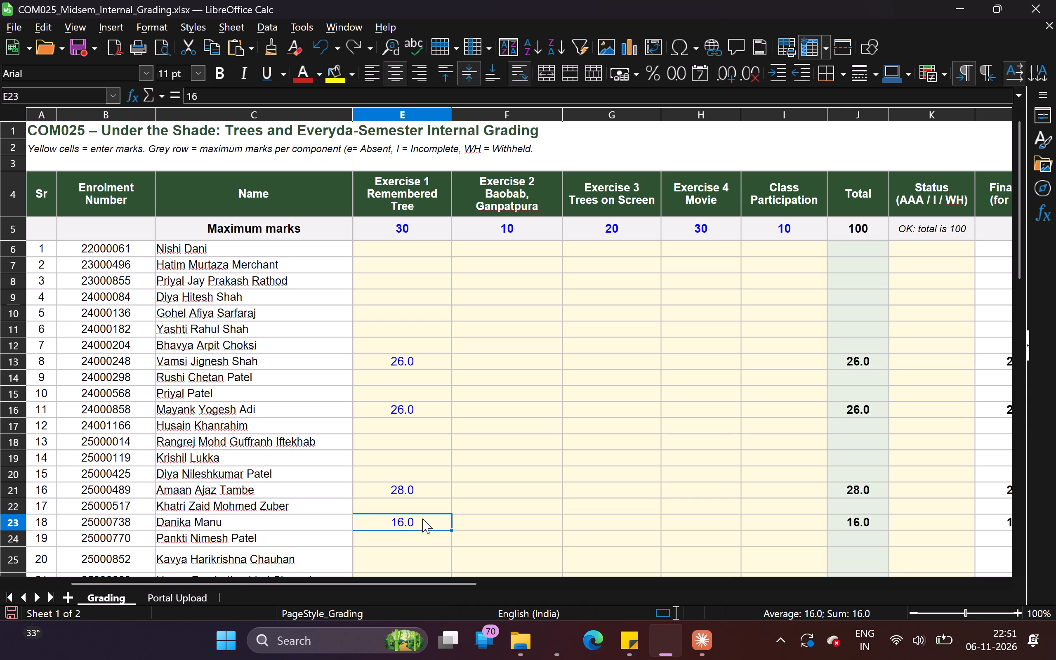
{"action": "type", "text": "25"}
{"action": "scroll", "coordinate": [422, 519], "scroll_direction": "down", "scroll_amount": 1}
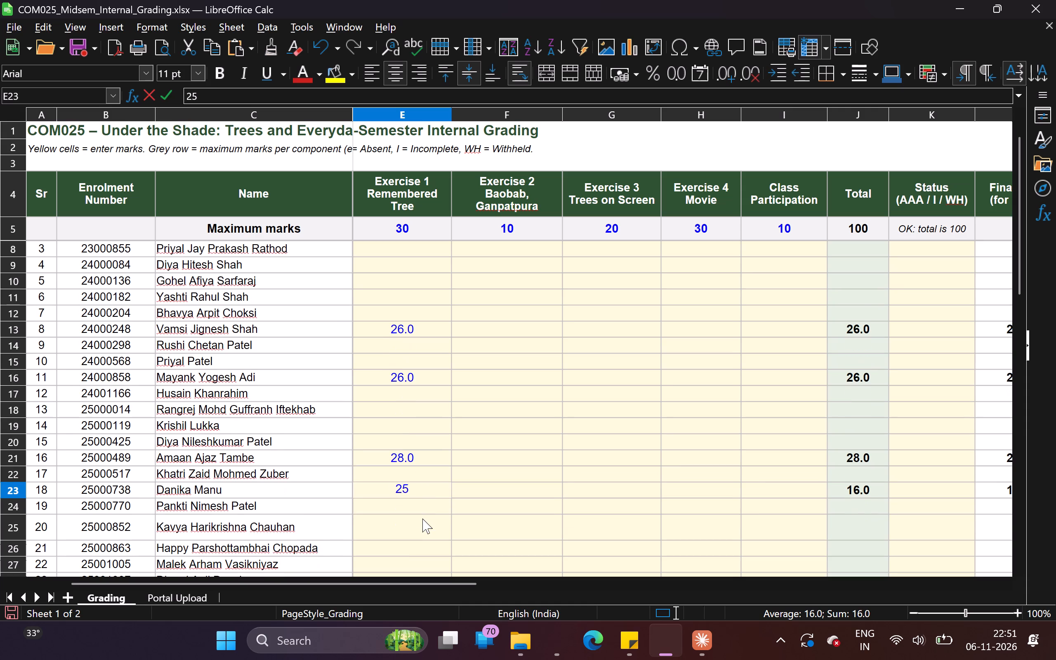
{"action": "scroll", "coordinate": [422, 519], "scroll_direction": "down", "scroll_amount": 1}
{"action": "left_click", "coordinate": [422, 519]}
{"action": "left_click", "coordinate": [408, 486]}
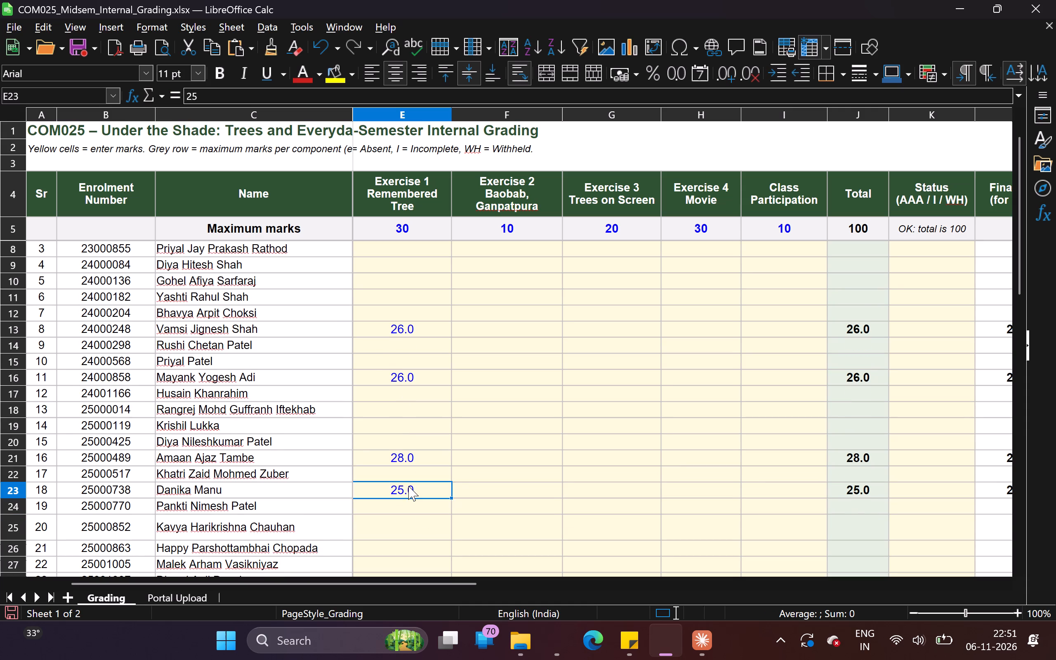
{"action": "type", "text": "26"}
{"action": "left_click", "coordinate": [427, 516]}
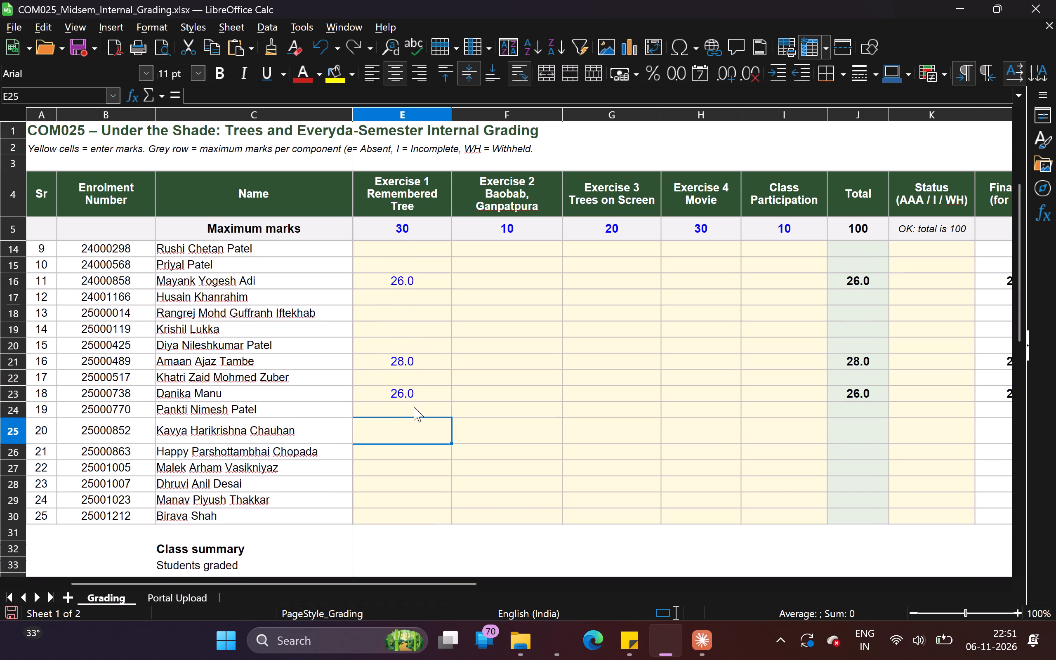
Enter 26 as the Exercise 1 mark for the students at Sr 19 and Sr 21.
{"action": "left_click", "coordinate": [414, 408]}
{"action": "type", "text": "26"}
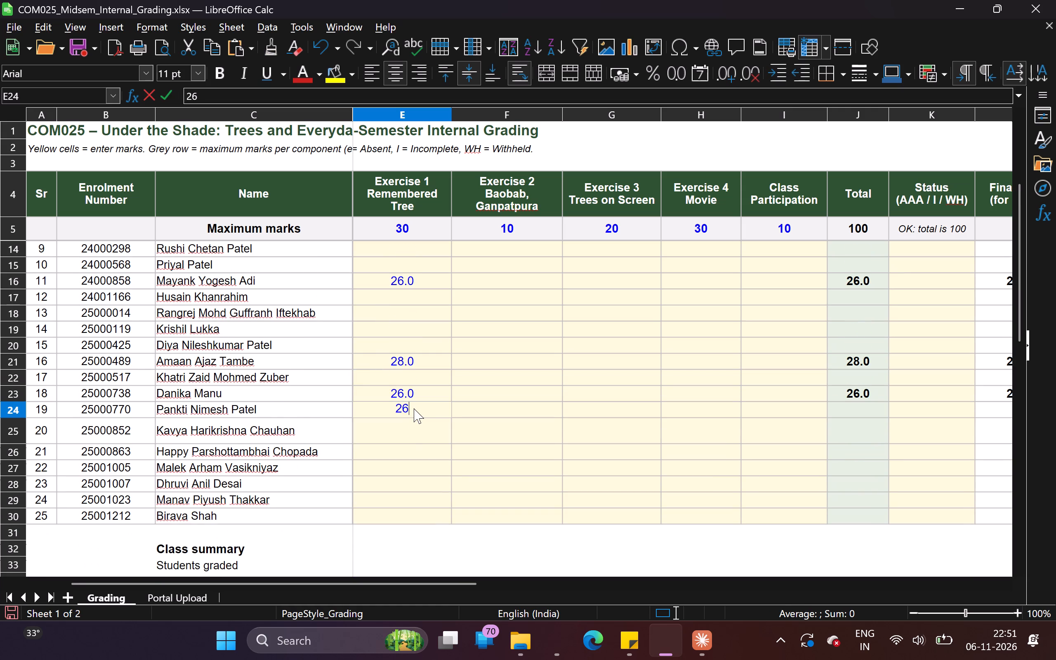
{"action": "left_click", "coordinate": [402, 454]}
{"action": "type", "text": "26"}
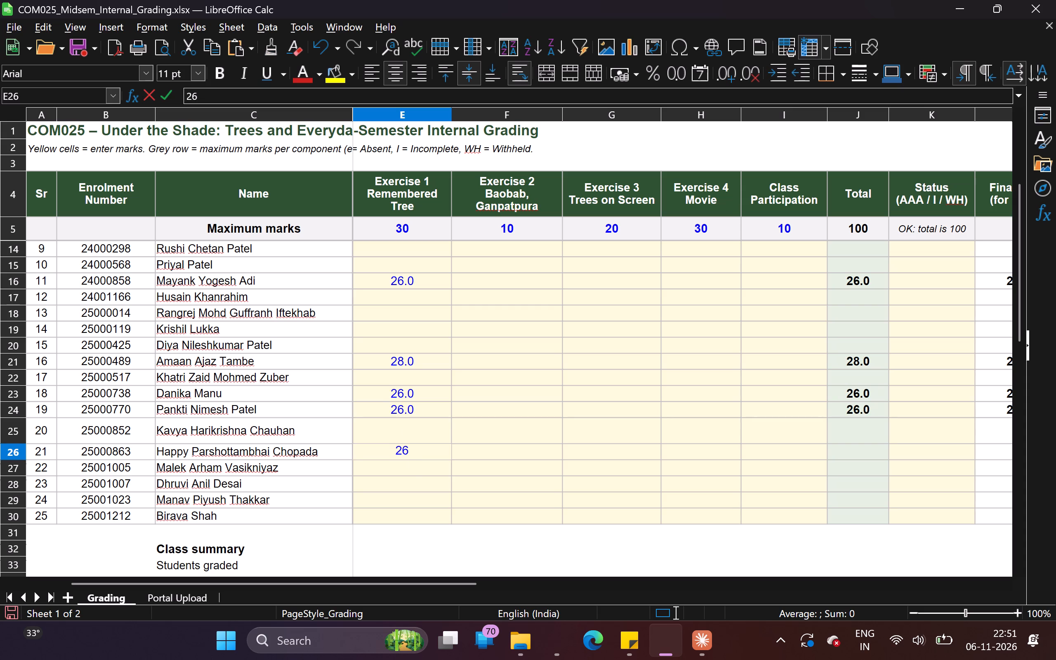
{"action": "left_click", "coordinate": [412, 464]}
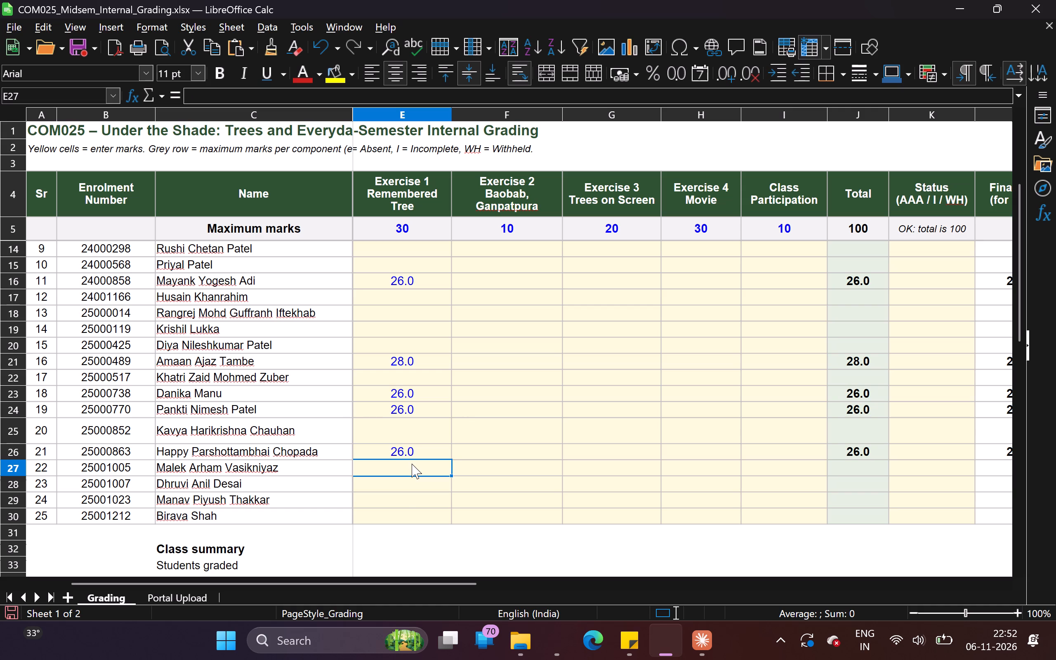
Enter 24 as the Exercise 1 mark for the students at Sr 25 and Sr 23.
{"action": "left_click", "coordinate": [389, 514]}
{"action": "key", "text": "2"}
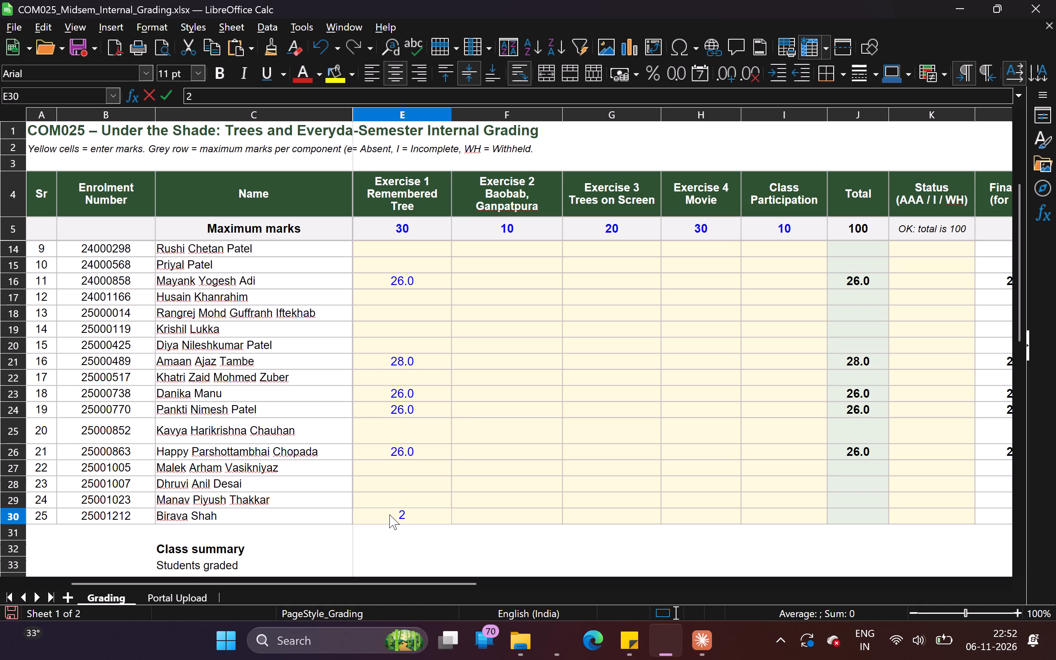
{"action": "key", "text": "4"}
{"action": "left_click", "coordinate": [392, 493]}
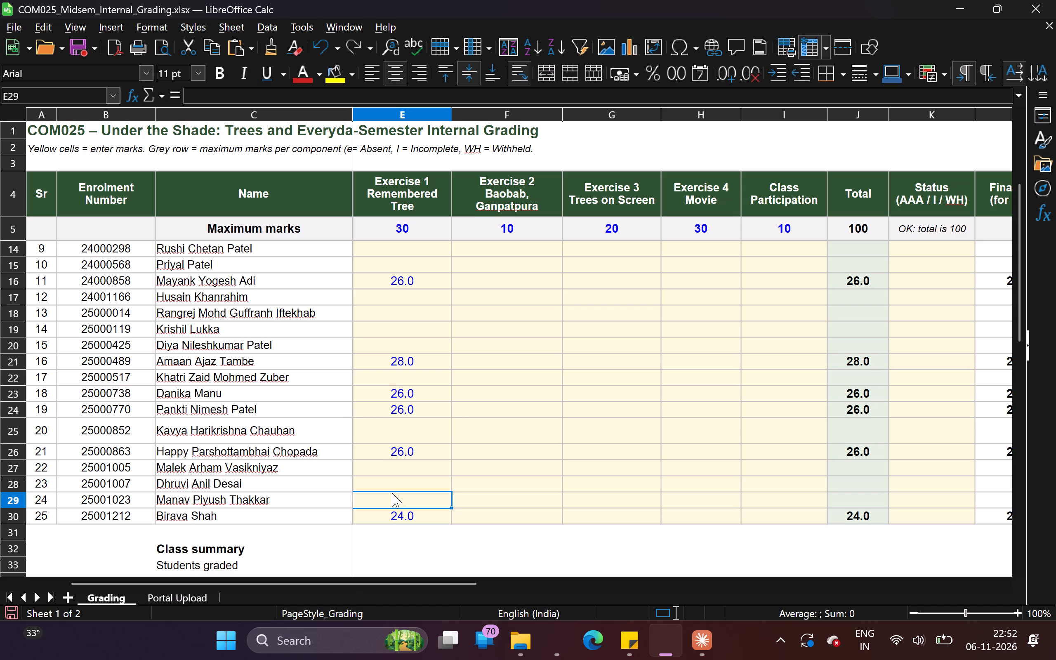
{"action": "left_click", "coordinate": [382, 484]}
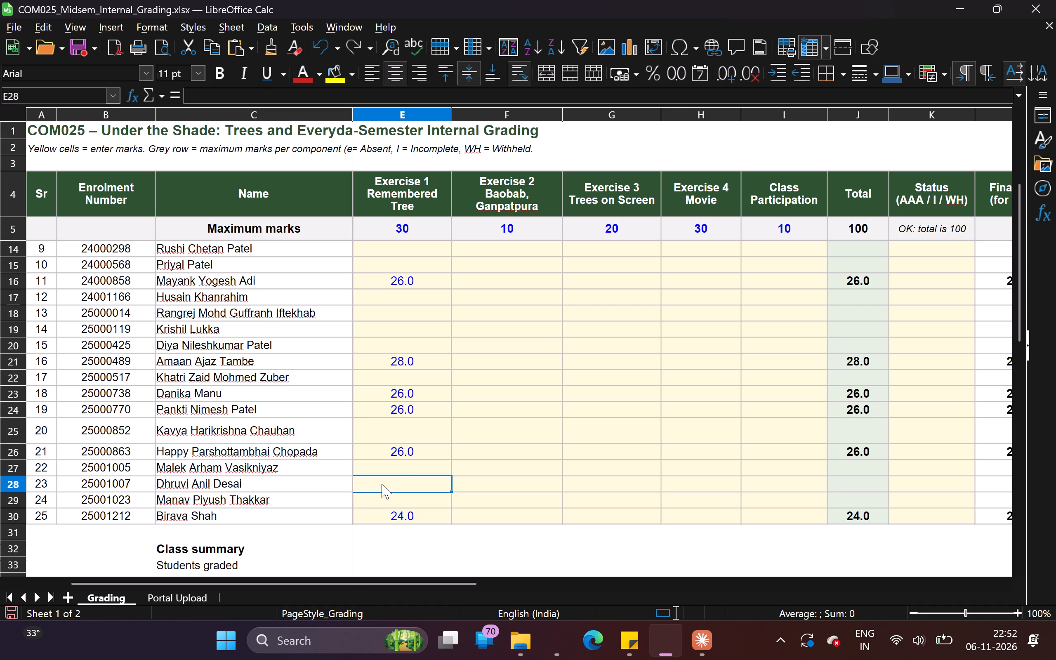
{"action": "type", "text": "24"}
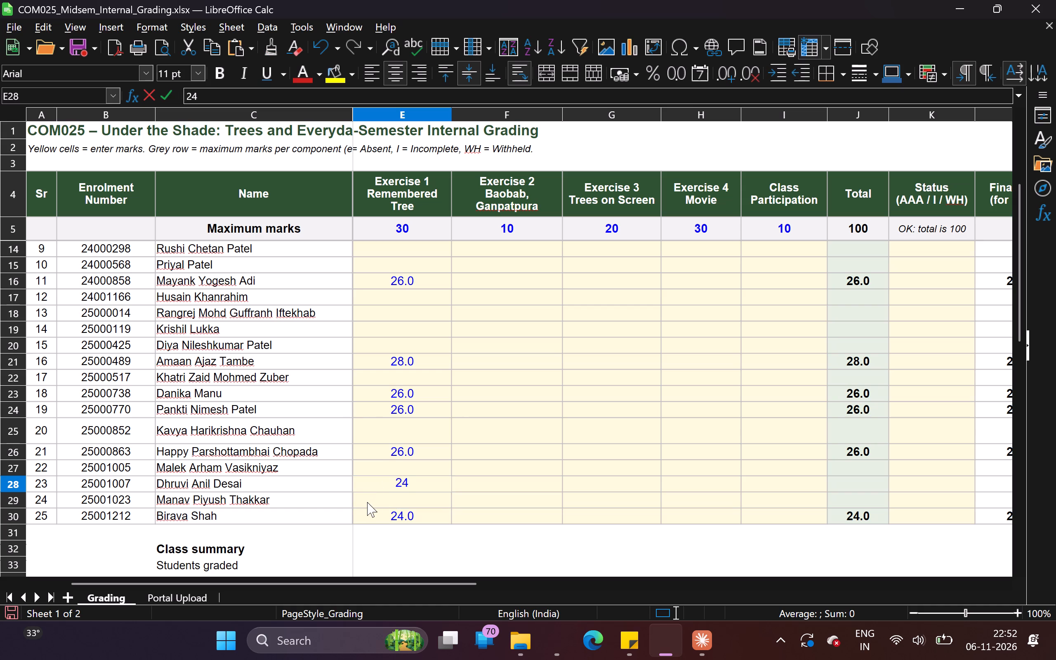
Enter 24 as the Exercise 1 mark for the student at Sr 2.
{"action": "scroll", "coordinate": [367, 502], "scroll_direction": "up", "scroll_amount": 2}
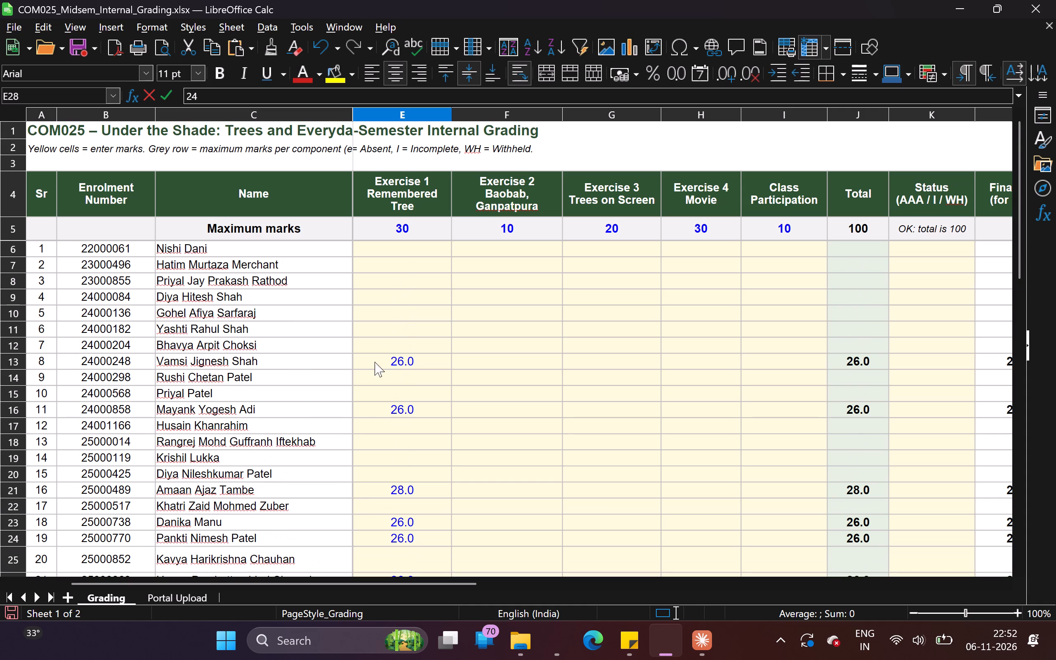
{"action": "left_click", "coordinate": [411, 265]}
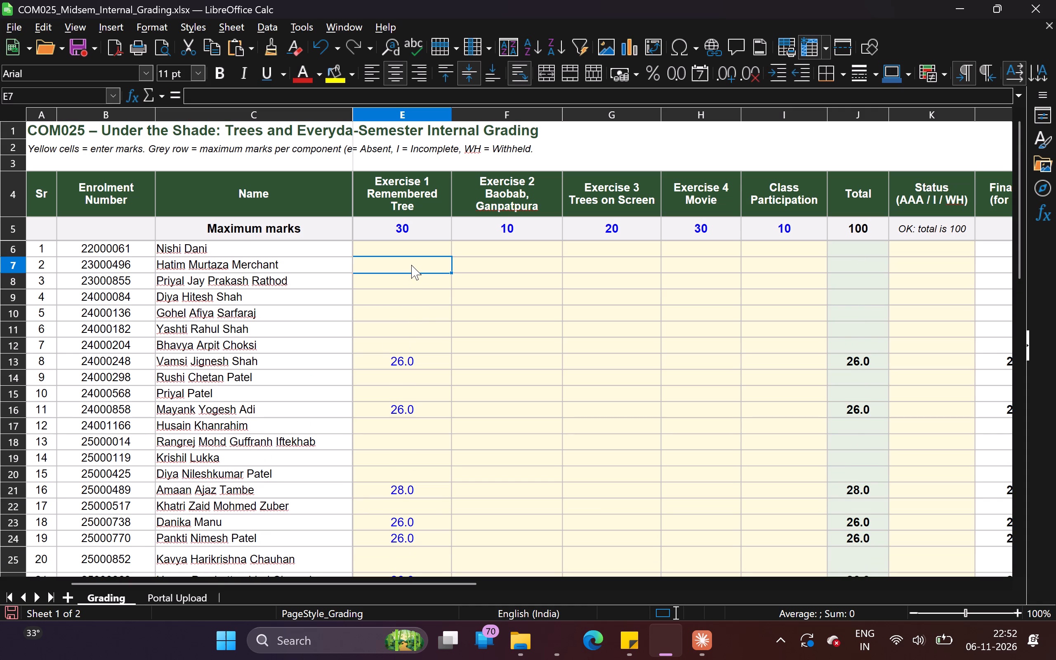
{"action": "type", "text": "24"}
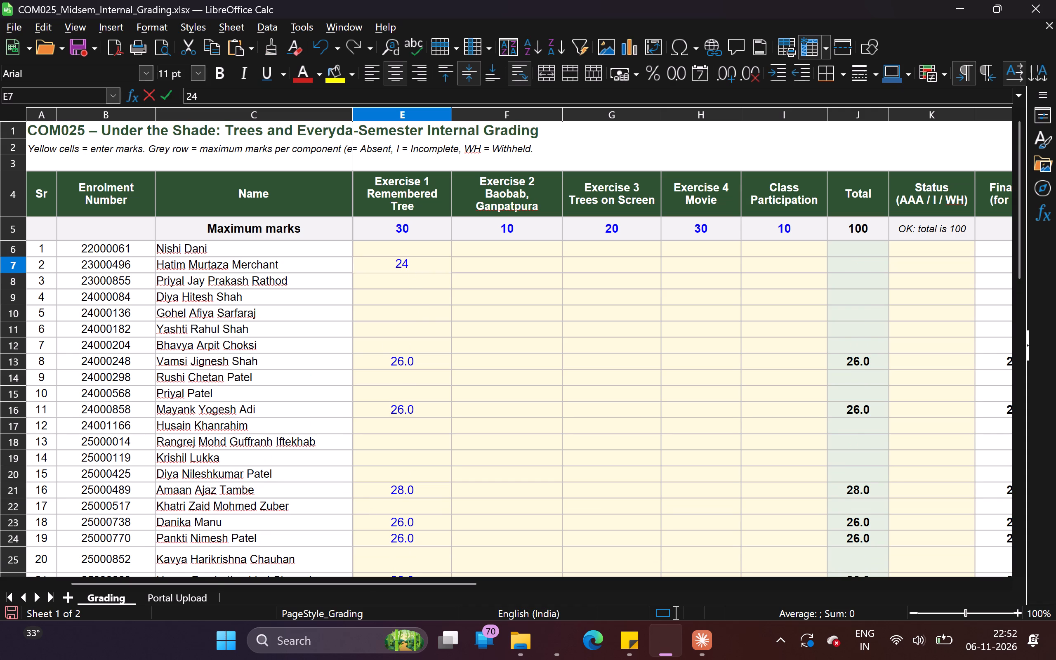
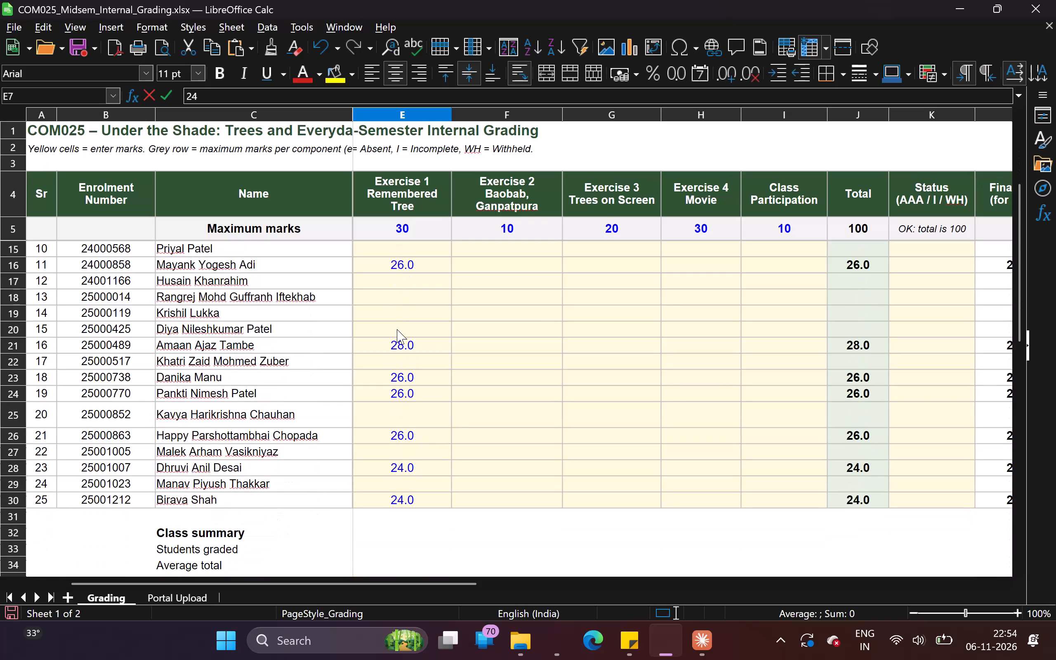
Enter 28 as the Exercise 1 mark for the student at Sr 20.
{"action": "left_click", "coordinate": [399, 411]}
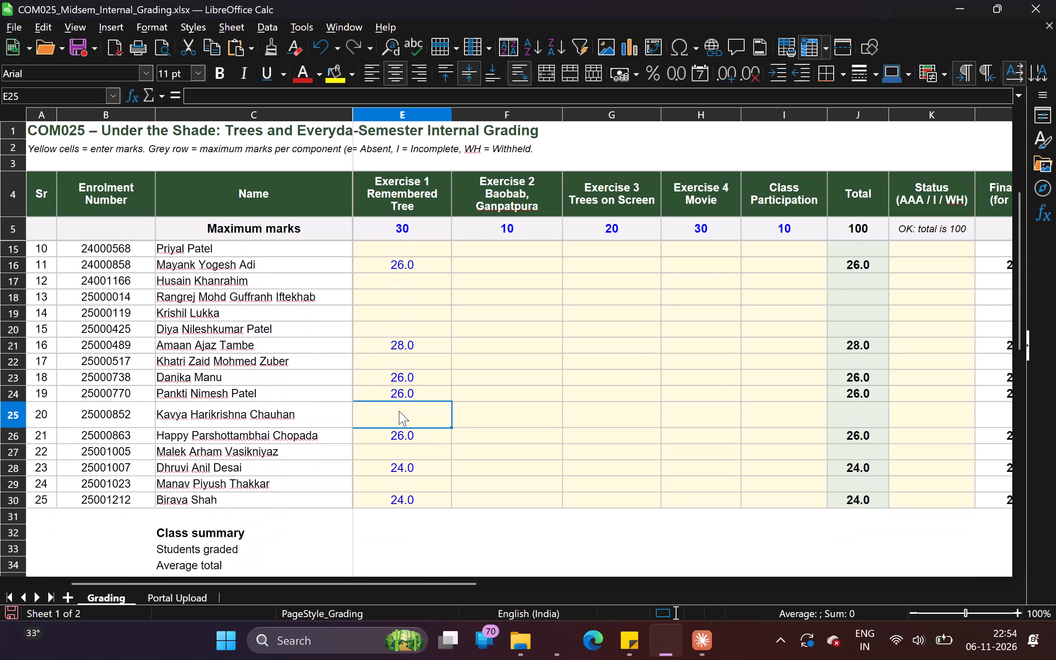
{"action": "type", "text": "26"}
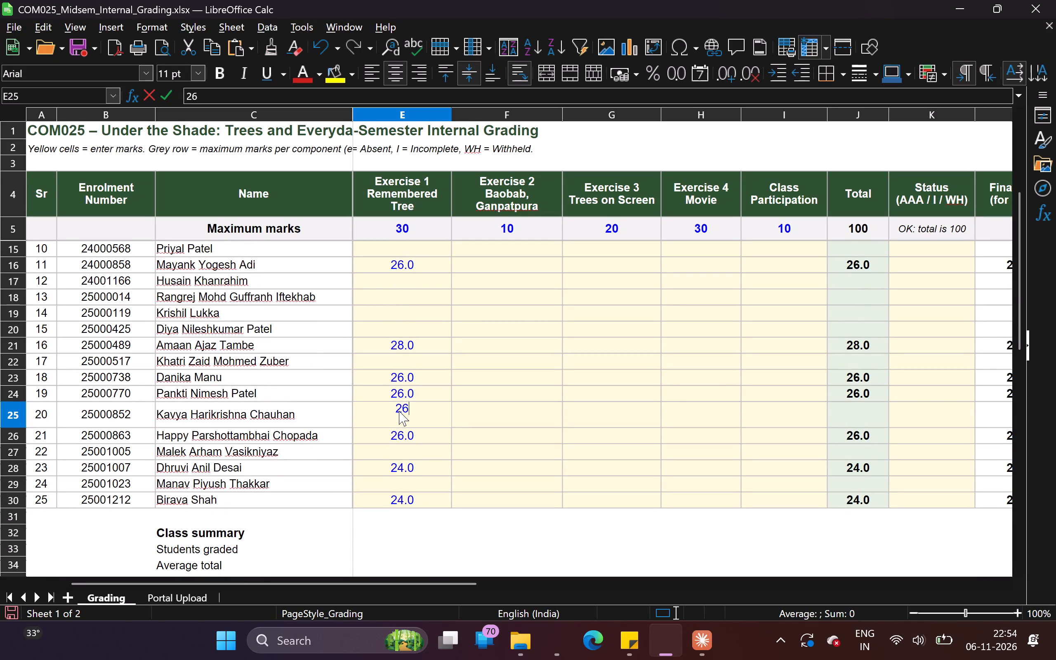
{"action": "key", "text": "BackSpace"}
{"action": "key", "text": "8"}
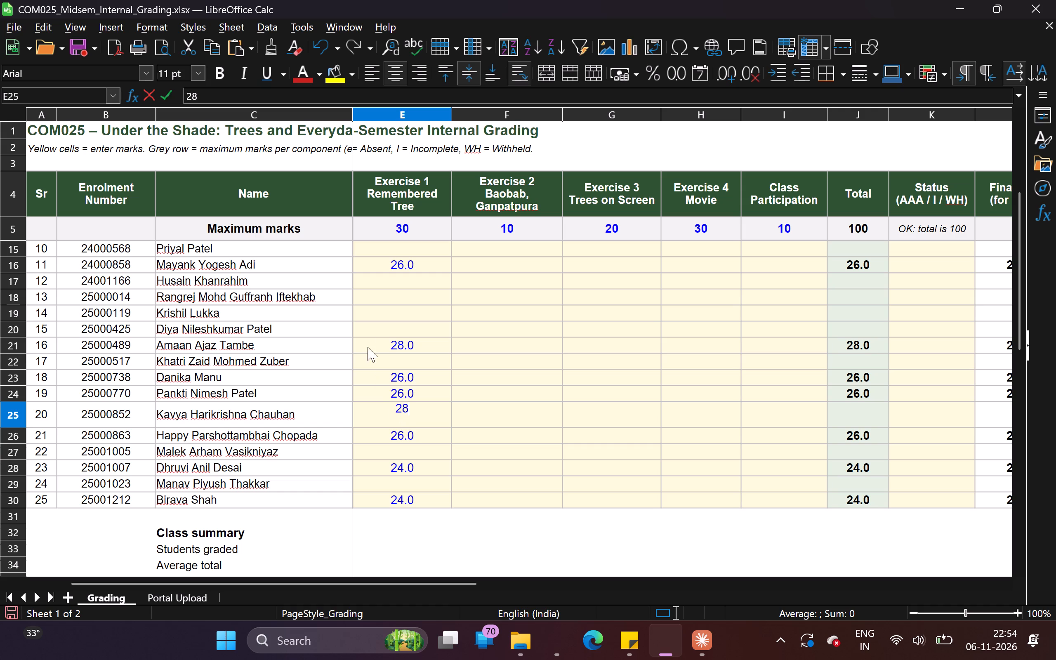
{"action": "left_click", "coordinate": [404, 328]}
Enter 26 as the Exercise 1 mark for the student at Sr 6.
{"action": "scroll", "coordinate": [404, 328], "scroll_direction": "up", "scroll_amount": 1}
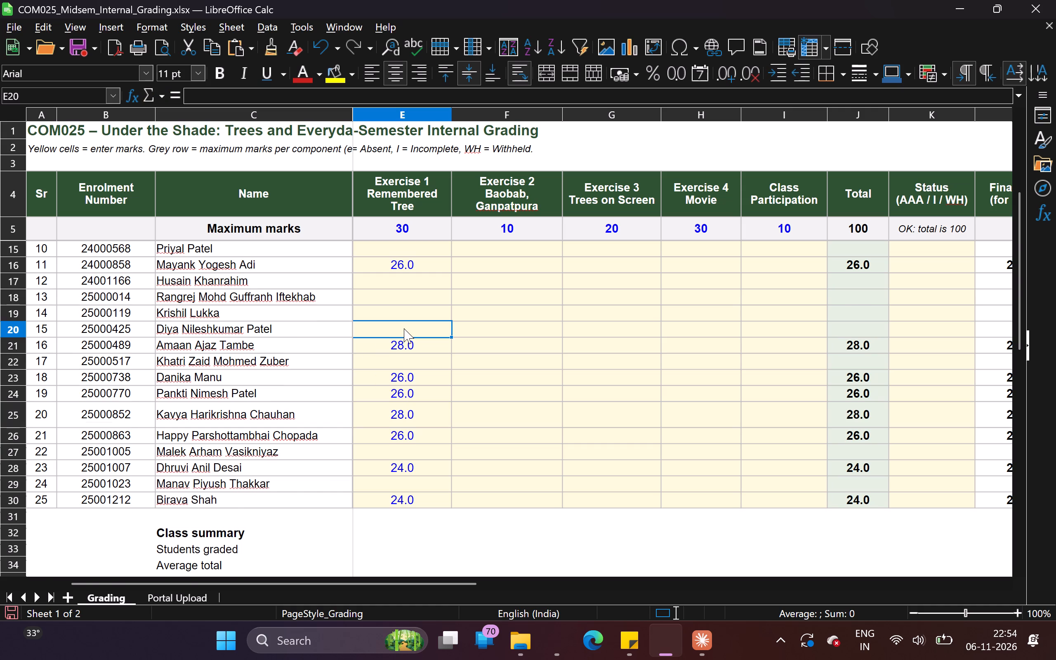
{"action": "scroll", "coordinate": [404, 328], "scroll_direction": "up", "scroll_amount": 1}
{"action": "left_click", "coordinate": [396, 280]}
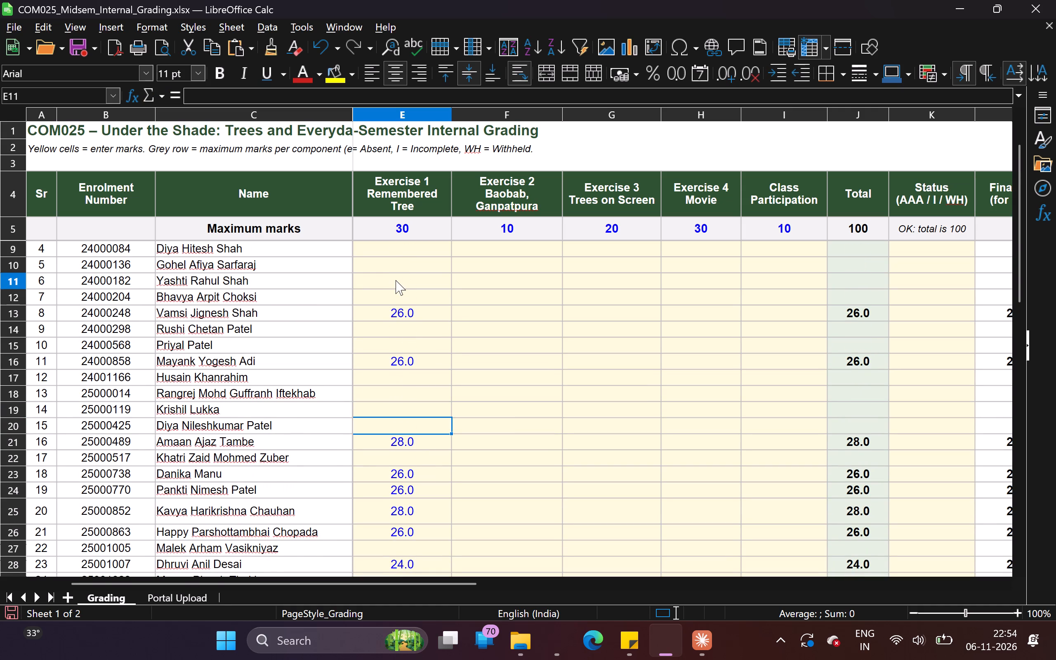
{"action": "type", "text": "26"}
{"action": "scroll", "coordinate": [396, 280], "scroll_direction": "up", "scroll_amount": 1}
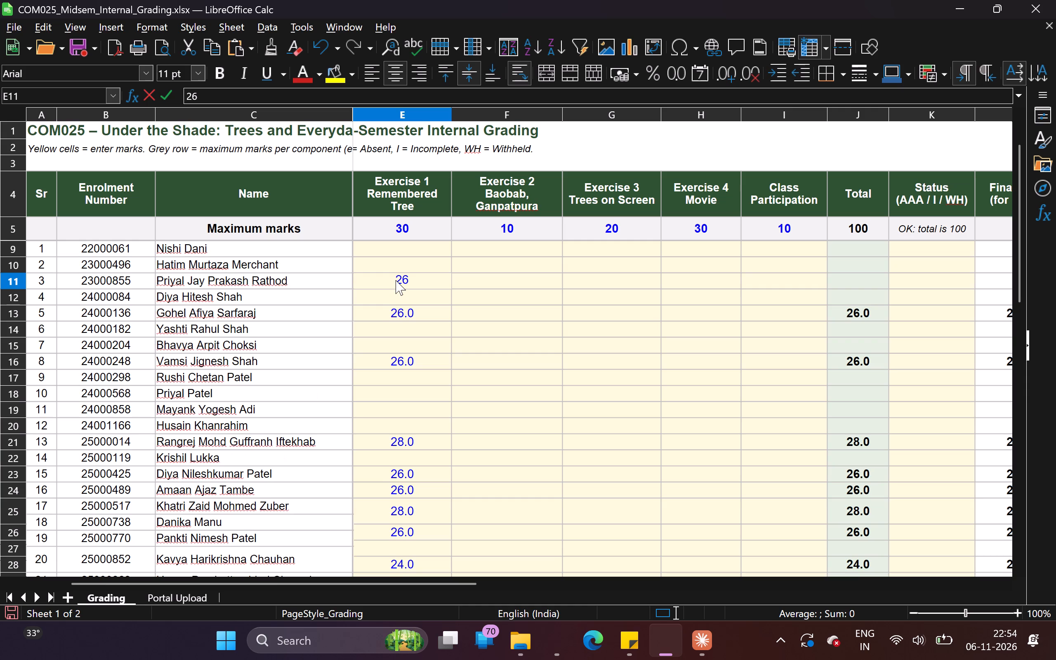
{"action": "scroll", "coordinate": [396, 280], "scroll_direction": "up", "scroll_amount": 2}
{"action": "left_click", "coordinate": [396, 280]}
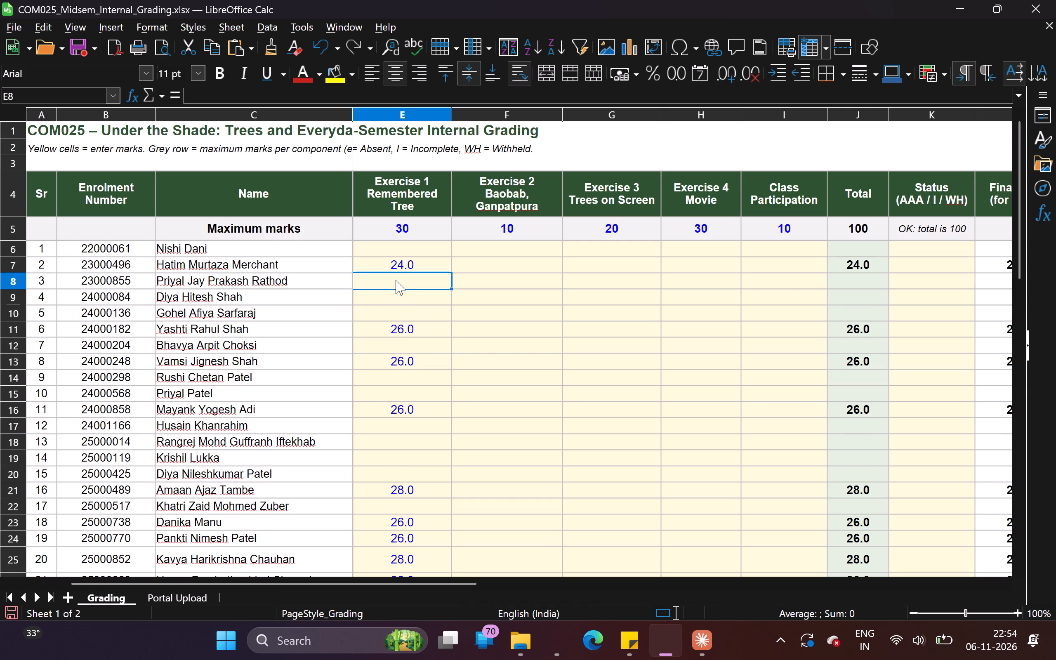
Find the next student further down the list whose Exercise 1 mark is still missing.
{"action": "scroll", "coordinate": [425, 383], "scroll_direction": "down", "scroll_amount": 1}
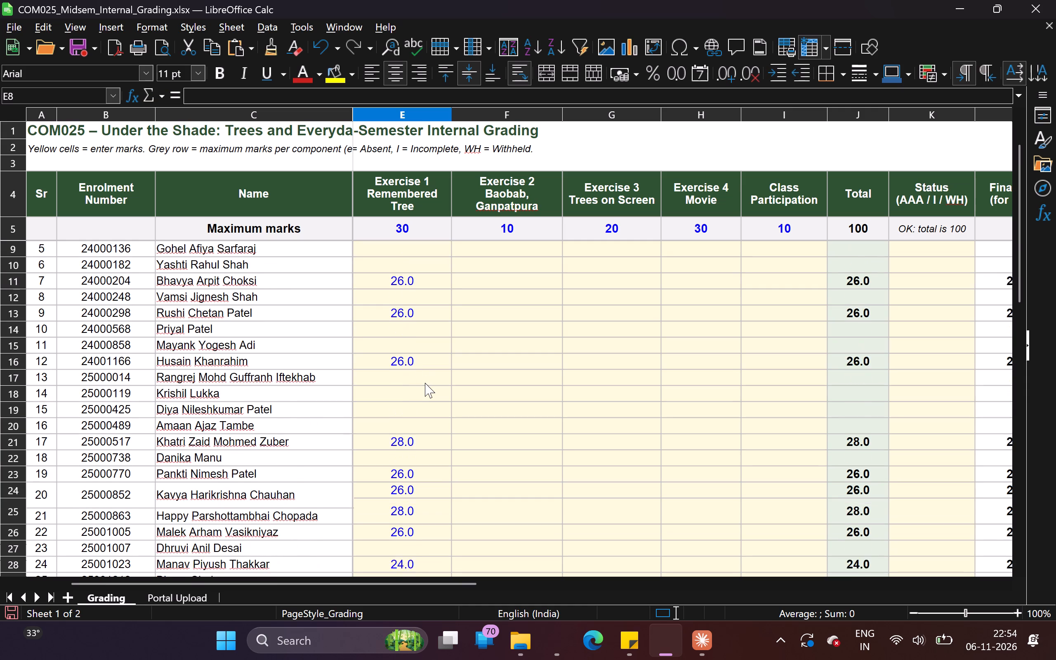
{"action": "scroll", "coordinate": [425, 383], "scroll_direction": "down", "scroll_amount": 1}
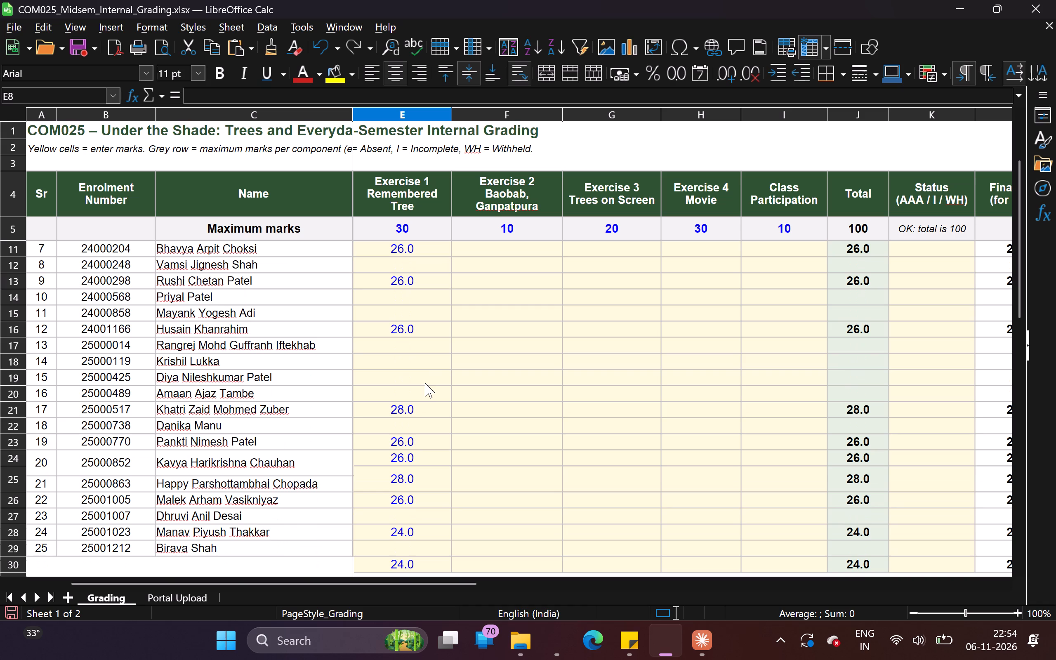
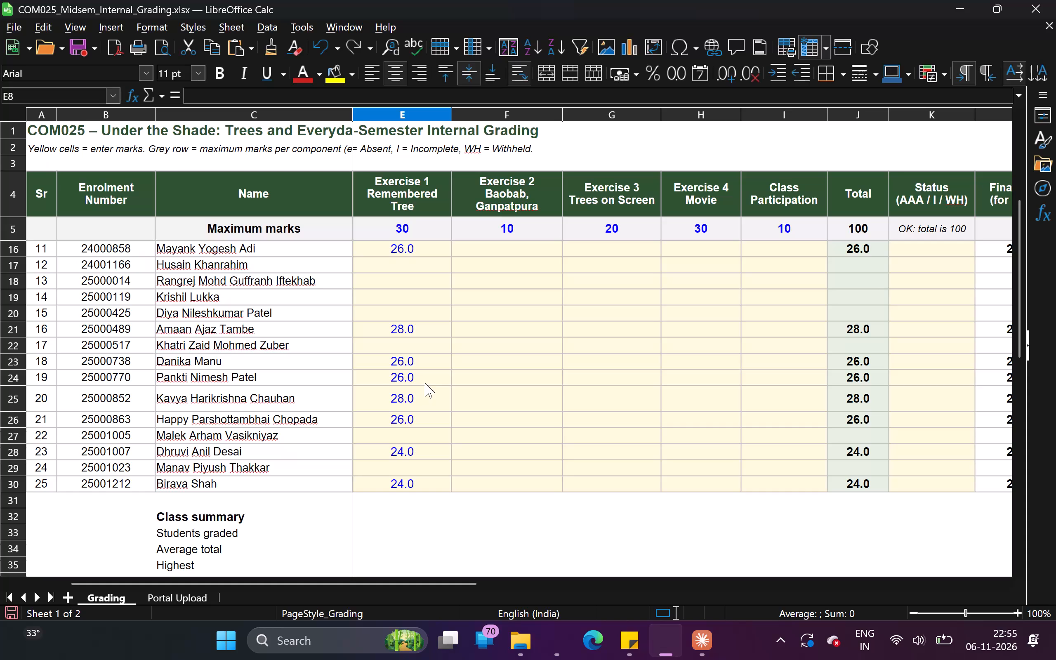
Enter 0 as the Exercise 1 mark for the students at Sr 1, 3, 4 and 5.
{"action": "scroll", "coordinate": [425, 383], "scroll_direction": "up", "scroll_amount": 1}
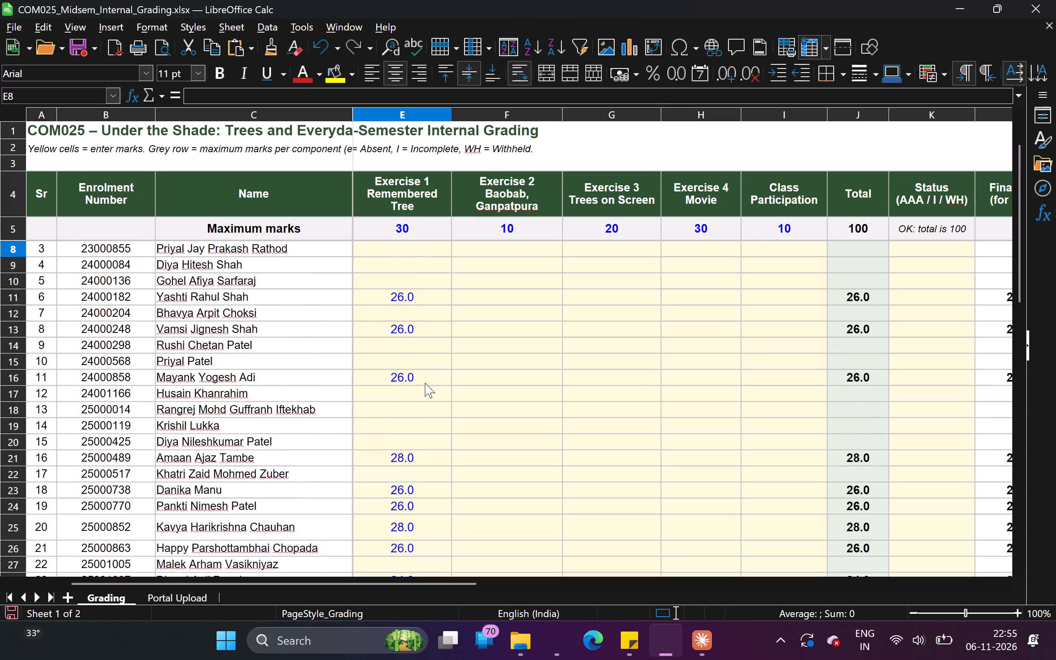
{"action": "scroll", "coordinate": [425, 383], "scroll_direction": "up", "scroll_amount": 2}
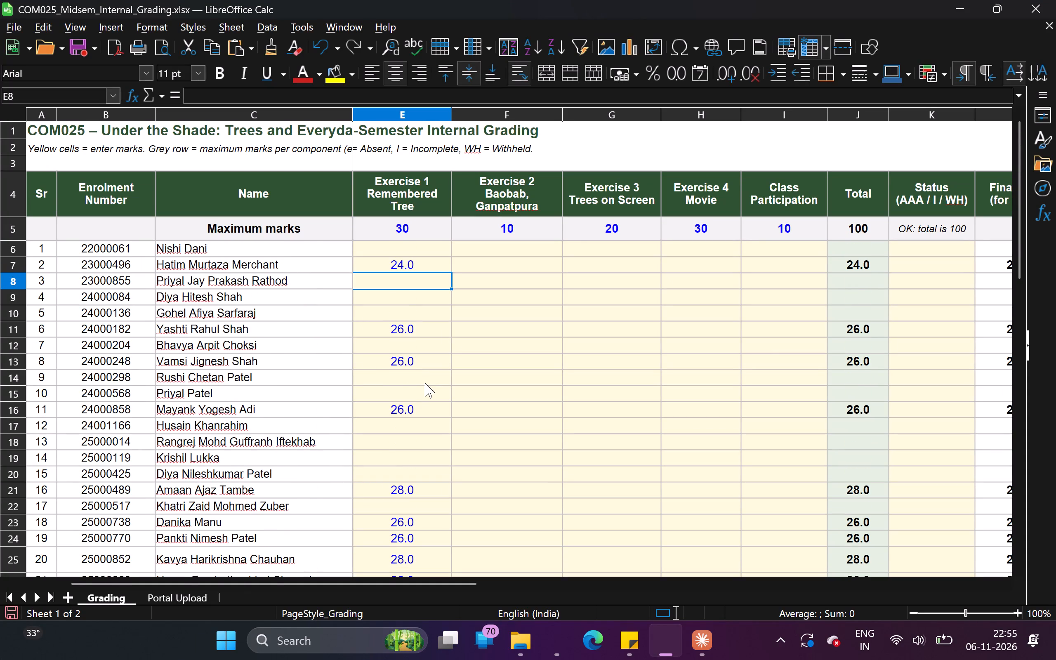
{"action": "left_click", "coordinate": [434, 232]}
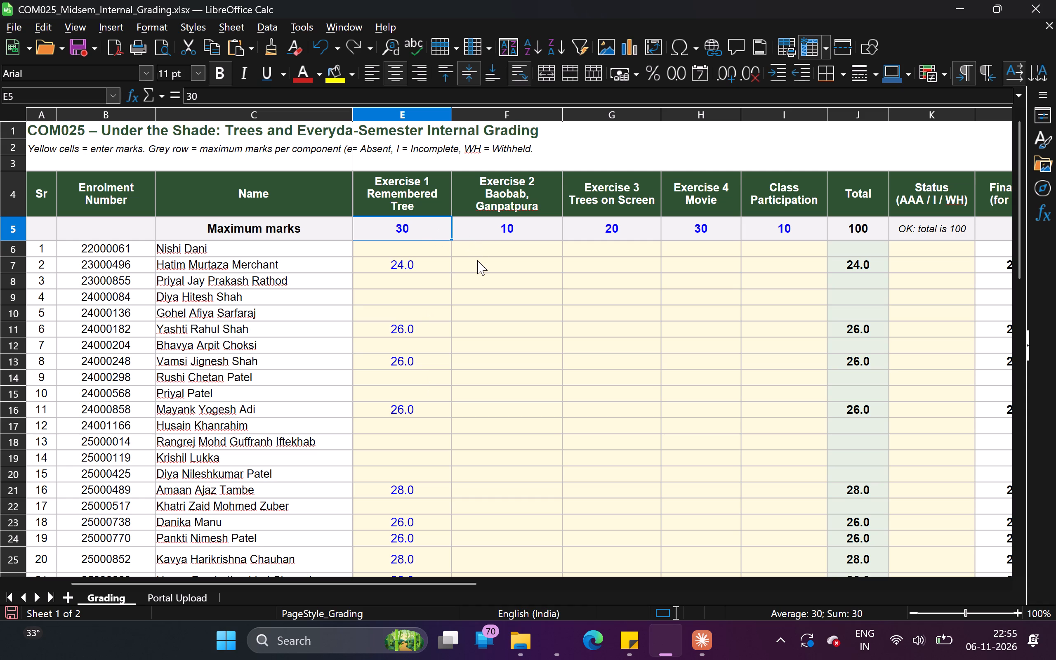
{"action": "left_click", "coordinate": [528, 258]}
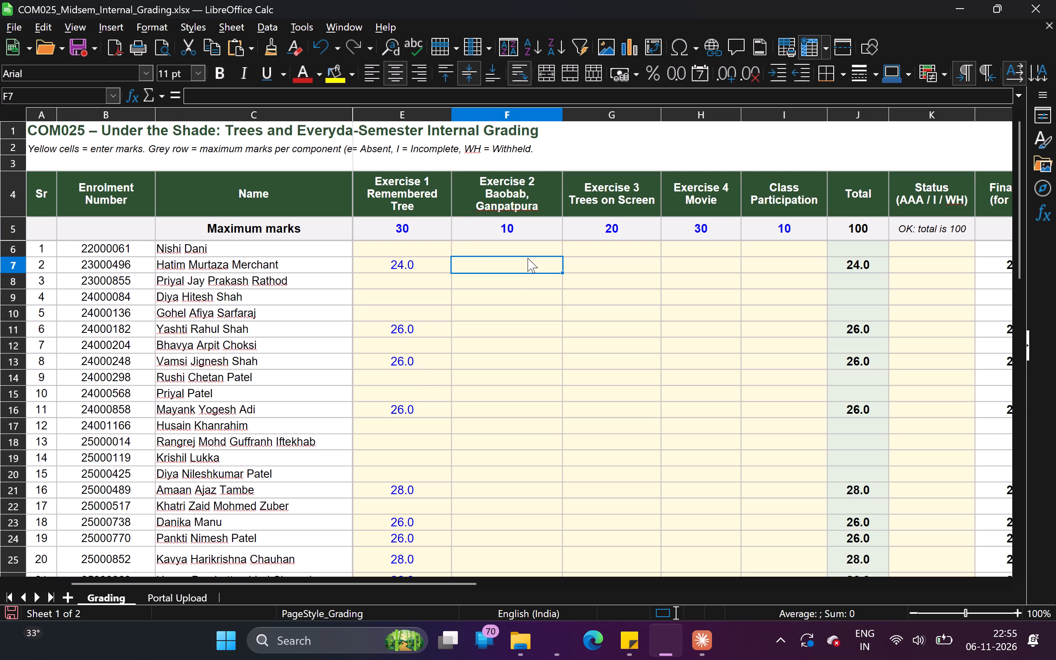
{"action": "left_click", "coordinate": [433, 250]}
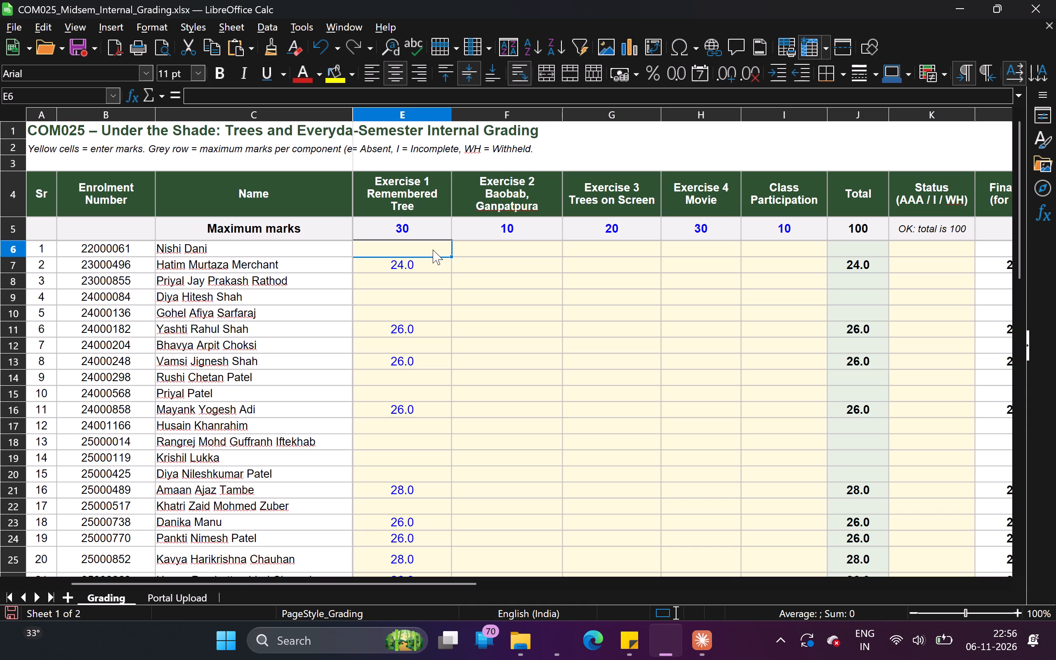
{"action": "key", "text": "0"}
{"action": "key", "text": "Down"}
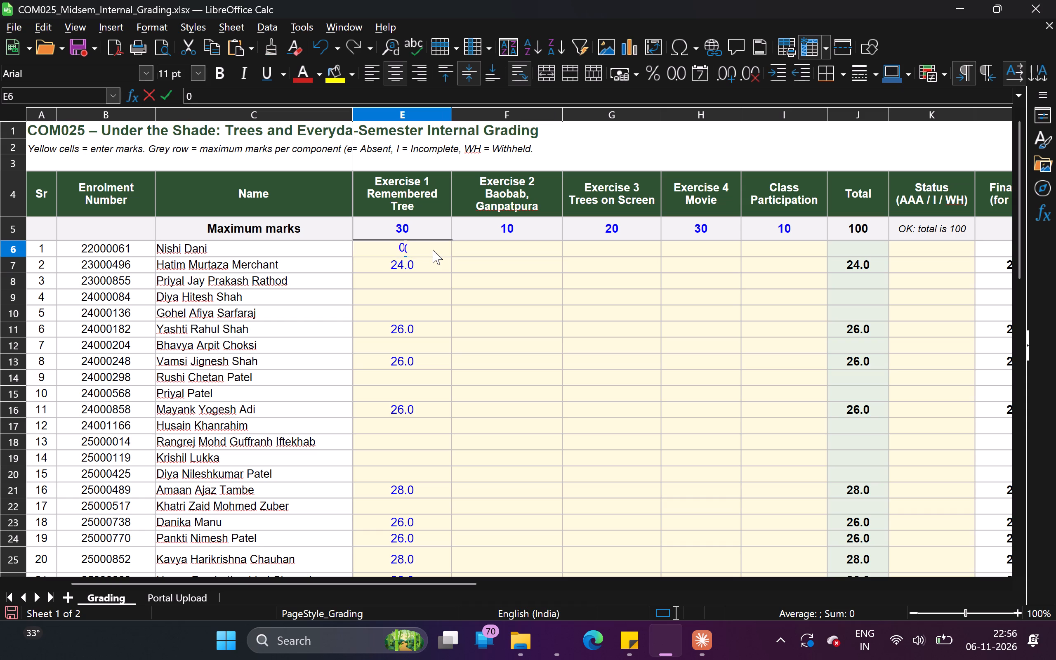
{"action": "key", "text": "Down"}
{"action": "key", "text": "0"}
{"action": "key", "text": "Down"}
{"action": "key", "text": "0"}
{"action": "key", "text": "Down"}
{"action": "key", "text": "0"}
{"action": "key", "text": "Down"}
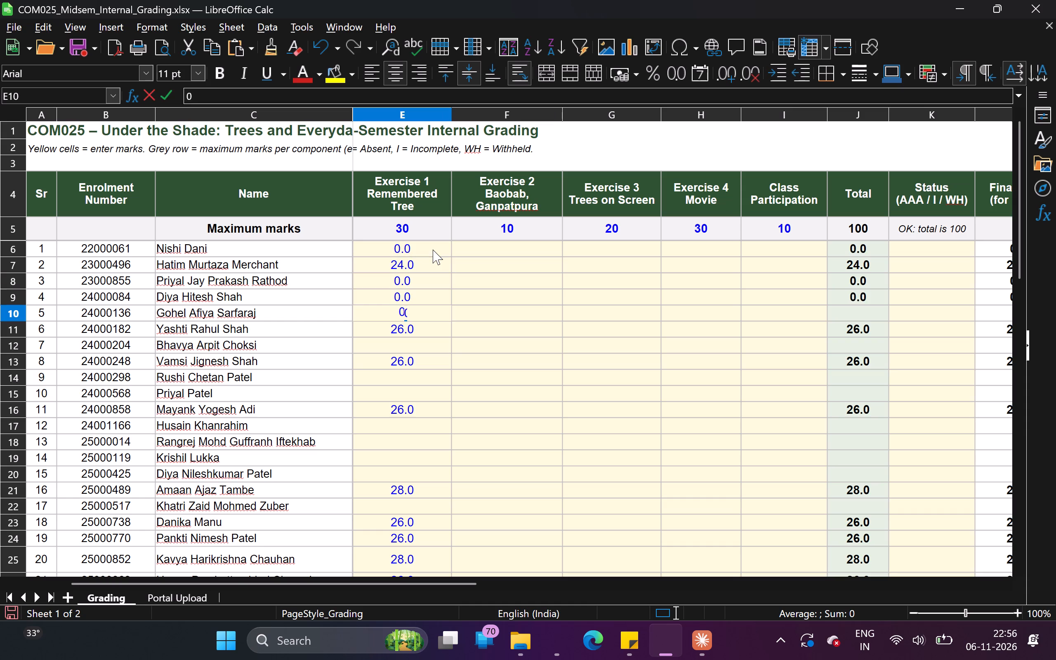
Enter 0 as the Exercise 1 mark for the students at Sr 7, 9 and 10.
{"action": "key", "text": "Down"}
{"action": "key", "text": "0"}
{"action": "key", "text": "Down"}
{"action": "key", "text": "Down"}
{"action": "key", "text": "0"}
{"action": "key", "text": "Down"}
{"action": "key", "text": "0"}
{"action": "key", "text": "Down"}
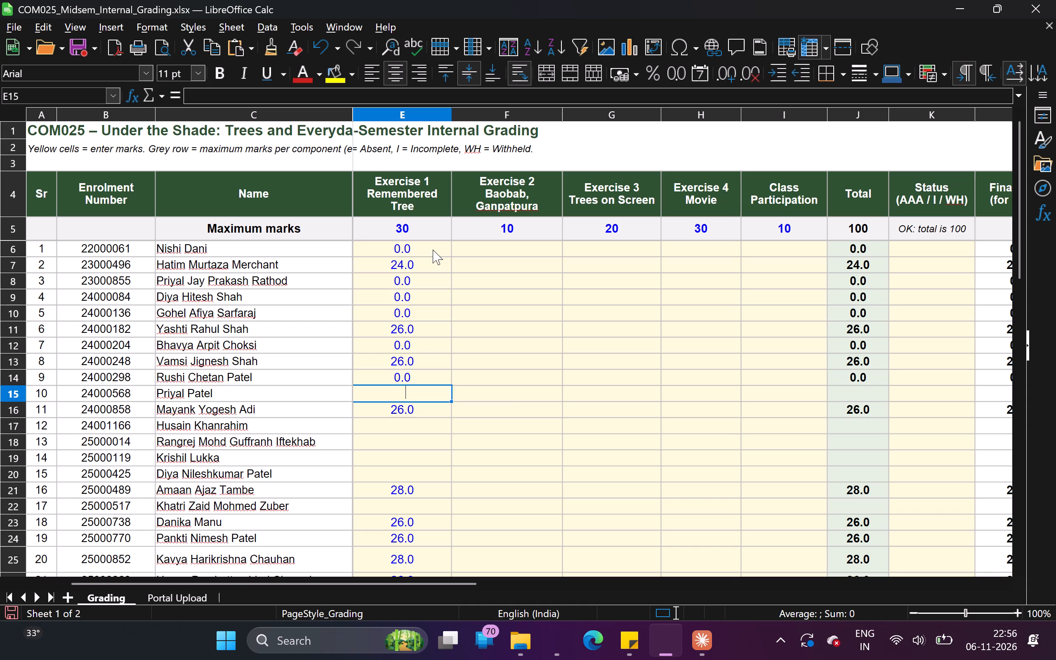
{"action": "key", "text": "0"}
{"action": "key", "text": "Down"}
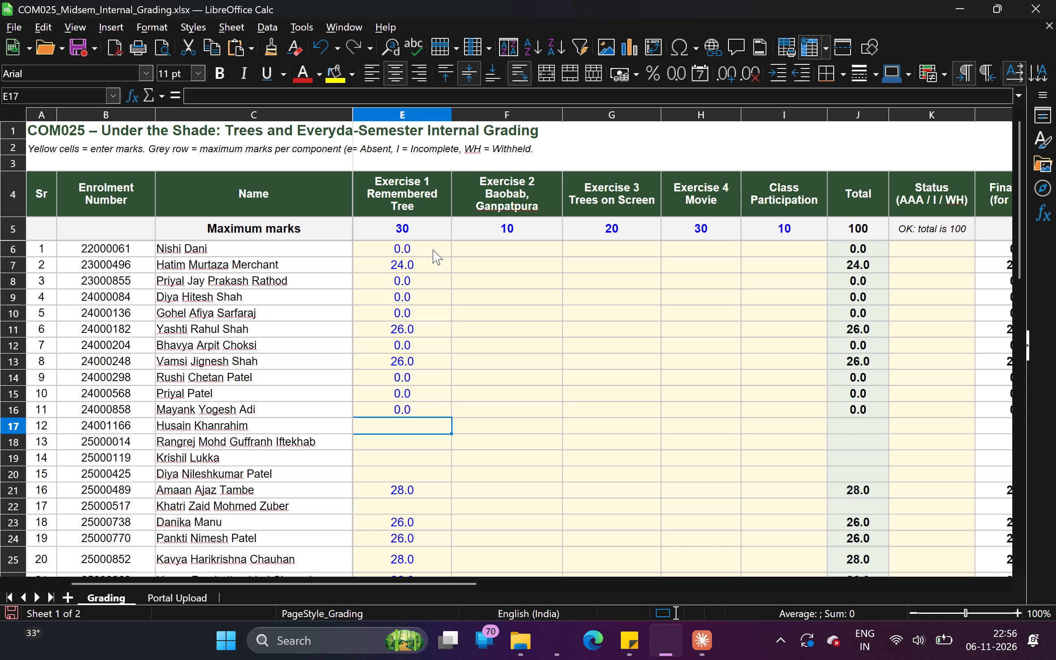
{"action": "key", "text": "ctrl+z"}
Enter 0 as the Exercise 1 mark for the students at Sr 12, 13, 14 and 15.
{"action": "key", "text": "Down"}
{"action": "key", "text": "0"}
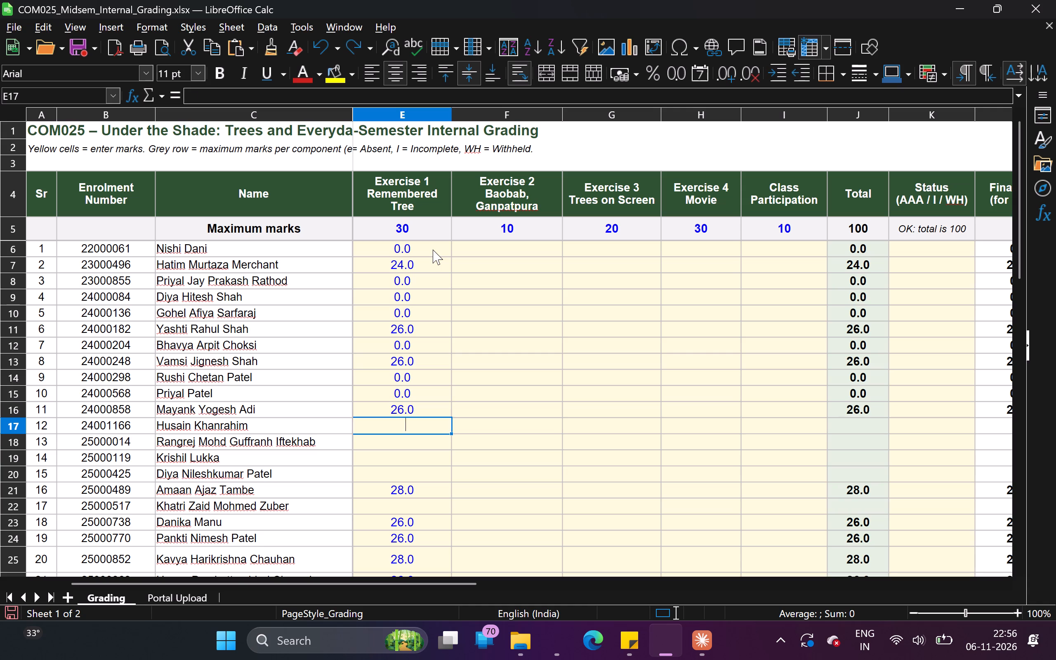
{"action": "key", "text": "Down"}
{"action": "key", "text": "0"}
{"action": "key", "text": "Down"}
{"action": "key", "text": "0"}
{"action": "key", "text": "Down"}
{"action": "key", "text": "0"}
{"action": "key", "text": "Down"}
Enter 0 as the Exercise 1 mark for the students at Sr 17, 22 and 24.
{"action": "key", "text": "Down"}
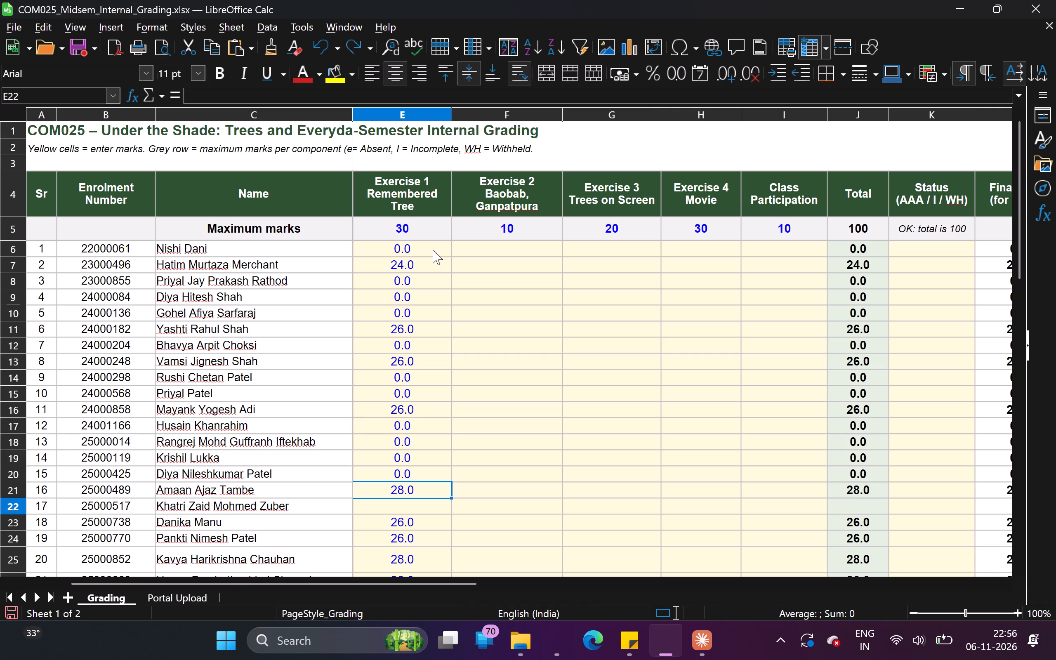
{"action": "key", "text": "0"}
{"action": "key", "text": "Down"}
{"action": "key", "text": "Down"}
{"action": "key", "text": "Down"}
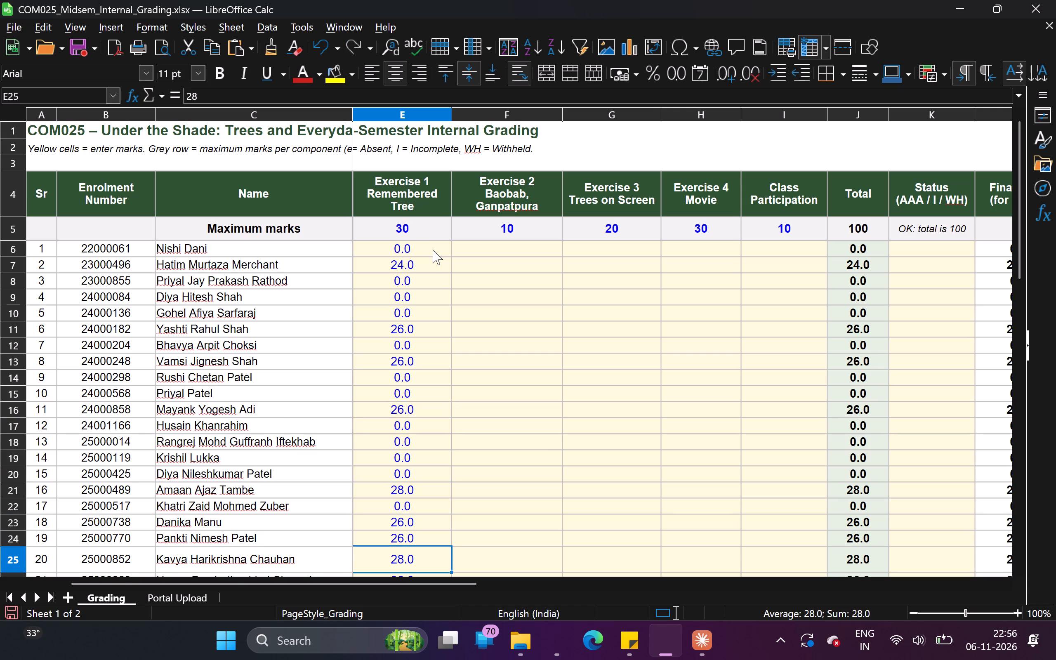
{"action": "key", "text": "Down"}
{"action": "key", "text": "Down"}
{"action": "key", "text": "0"}
{"action": "key", "text": "Down"}
{"action": "key", "text": "Down"}
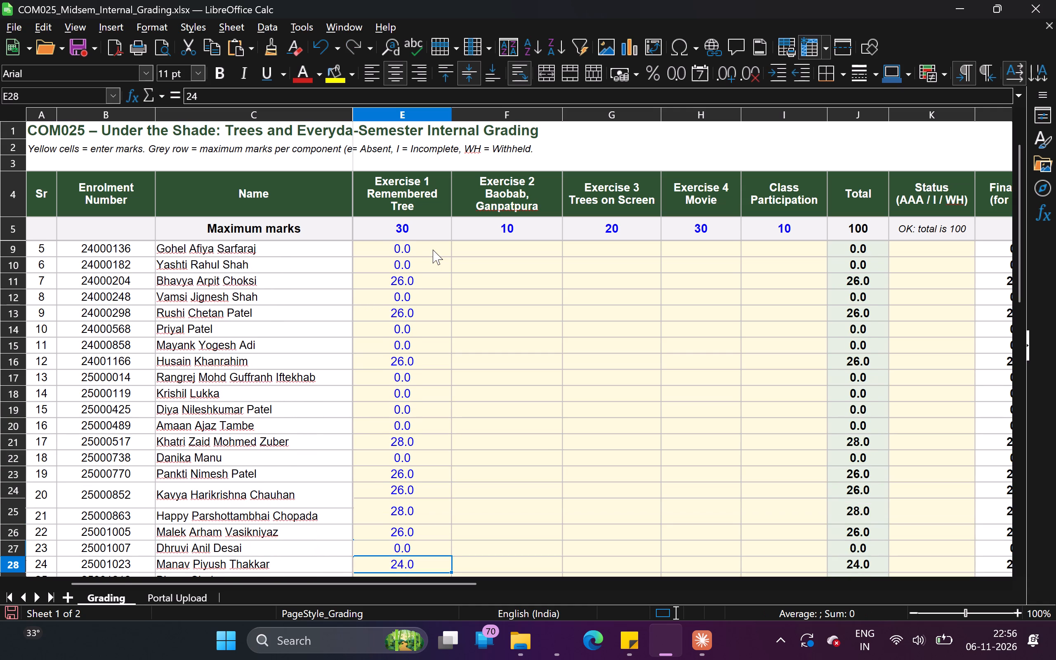
{"action": "key", "text": "0"}
{"action": "key", "text": "Down"}
{"action": "key", "text": "Down"}
{"action": "key", "text": "Up"}
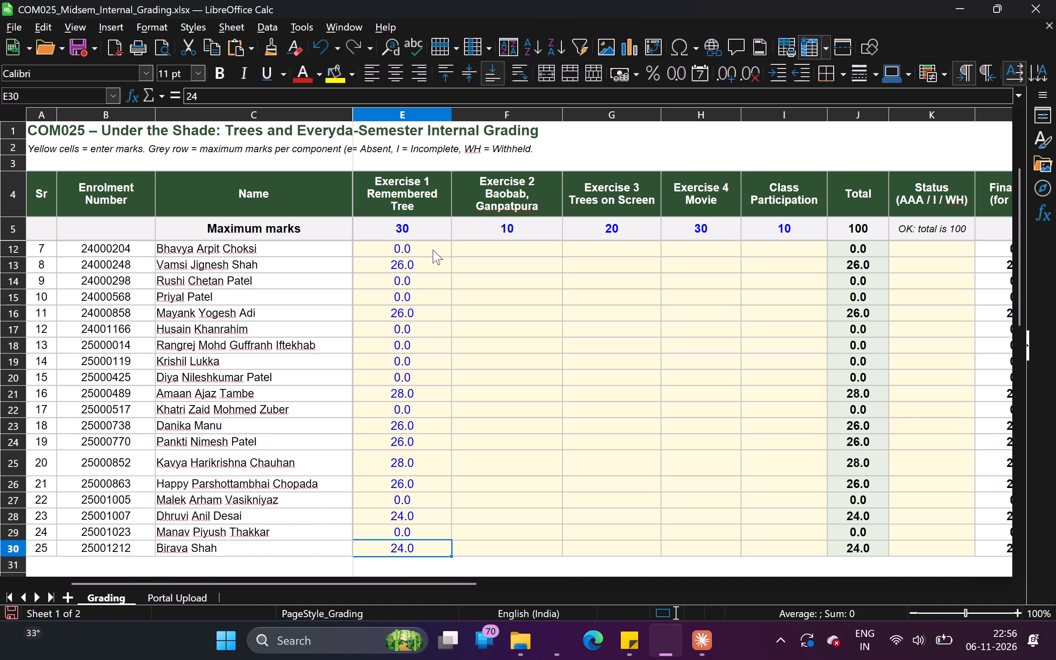
Review the Exercise 1 marks from the last student back up to the start of the list.
{"action": "key", "text": "Up"}
{"action": "key", "text": "Up"}
{"action": "key", "text": "Up"}
{"action": "key", "text": "Up"}
{"action": "key", "text": "Up"}
{"action": "key", "text": "Up"}
{"action": "key", "text": "Up"}
{"action": "key", "text": "Up"}
{"action": "key", "text": "Up"}
{"action": "key", "text": "Up"}
{"action": "key", "text": "Up"}
{"action": "key", "text": "Up"}
{"action": "key", "text": "Up"}
{"action": "key", "text": "Up"}
{"action": "key", "text": "Up"}
{"action": "key", "text": "Up"}
{"action": "key", "text": "Up"}
{"action": "key", "text": "Up"}
{"action": "key", "text": "Up"}
{"action": "key", "text": "Up"}
{"action": "key", "text": "Up"}
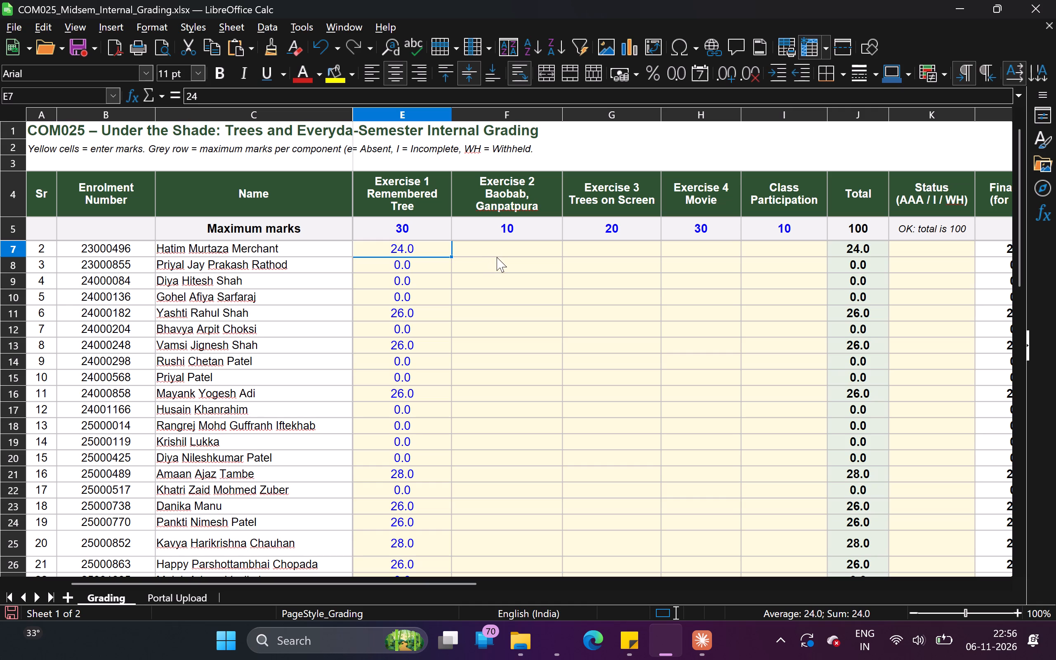
Enter 9 as the Exercise 2 mark for the student at Sr 8.
{"action": "left_click", "coordinate": [489, 346]}
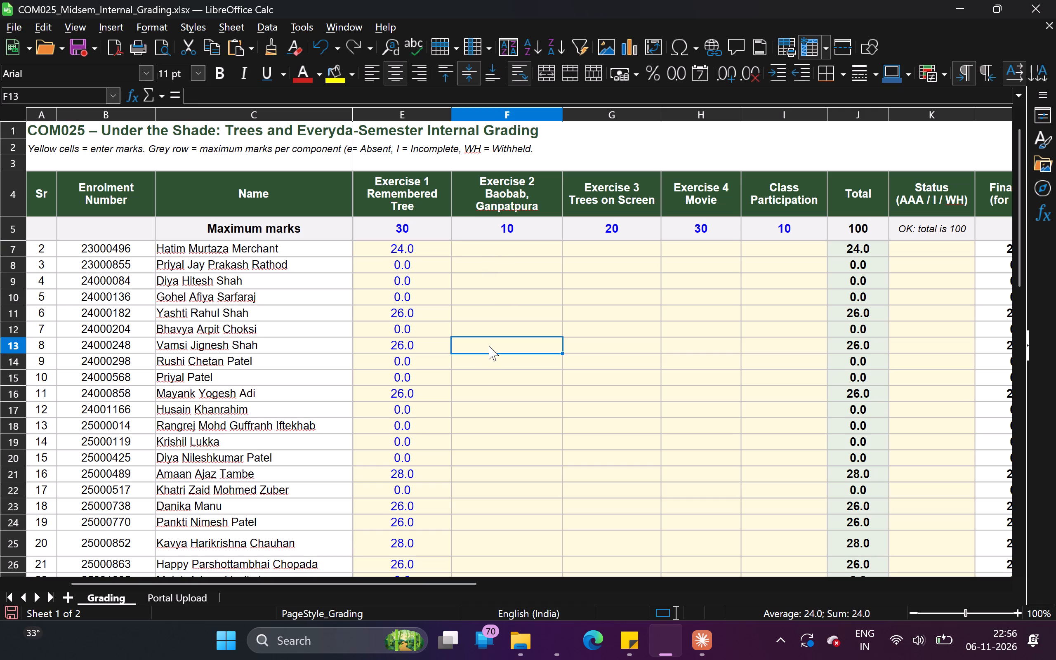
{"action": "key", "text": "9"}
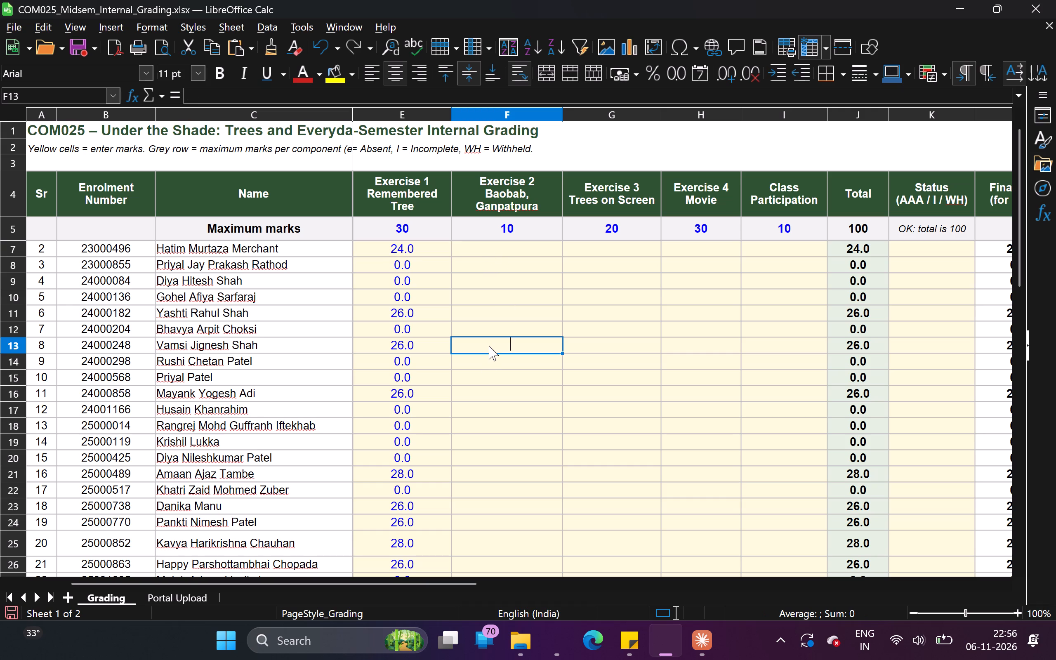
{"action": "key", "text": "Up"}
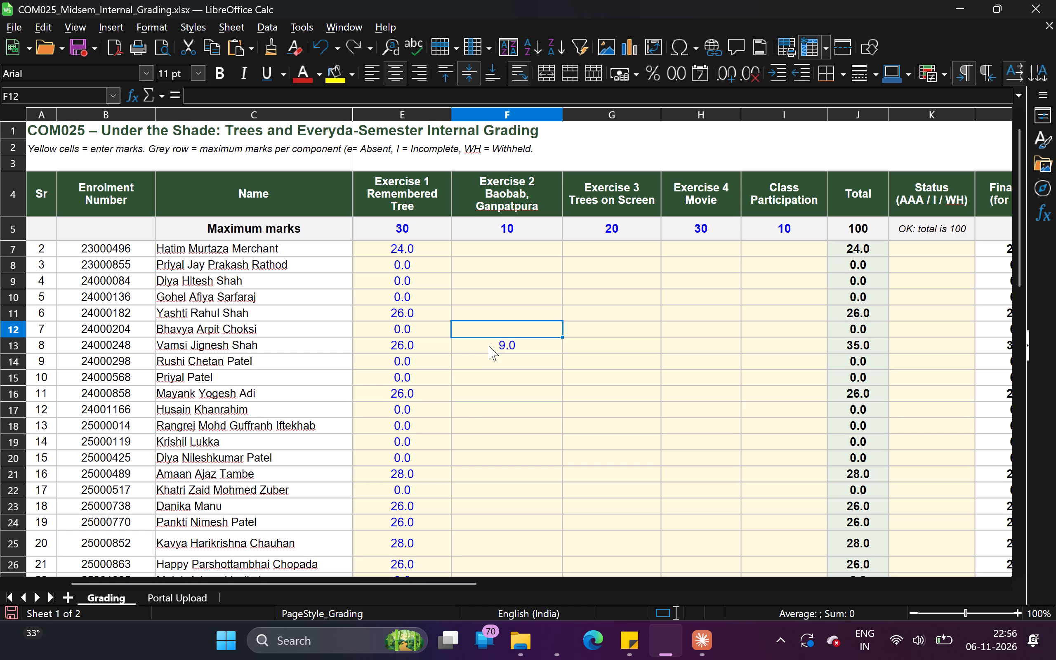
Enter 8 as the Exercise 2 mark for the student at Sr 16.
{"action": "key", "text": "Down"}
{"action": "key", "text": "Down"}
{"action": "key", "text": "Down"}
{"action": "key", "text": "Down"}
{"action": "key", "text": "Down"}
{"action": "key", "text": "Down"}
{"action": "key", "text": "Down"}
{"action": "key", "text": "Down"}
{"action": "key", "text": "Down"}
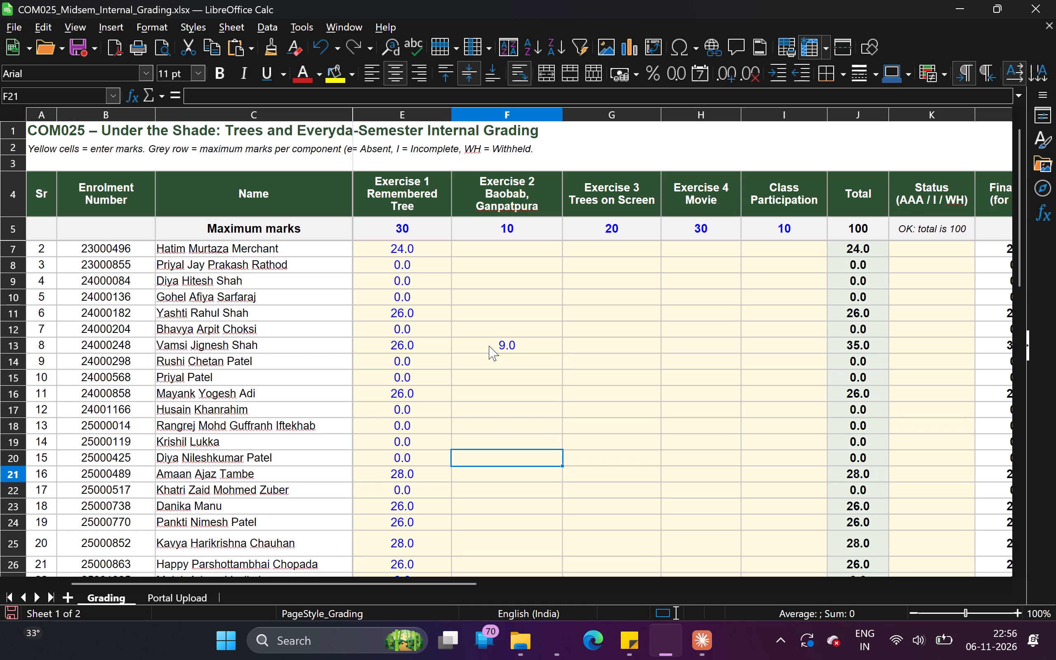
{"action": "key", "text": "8"}
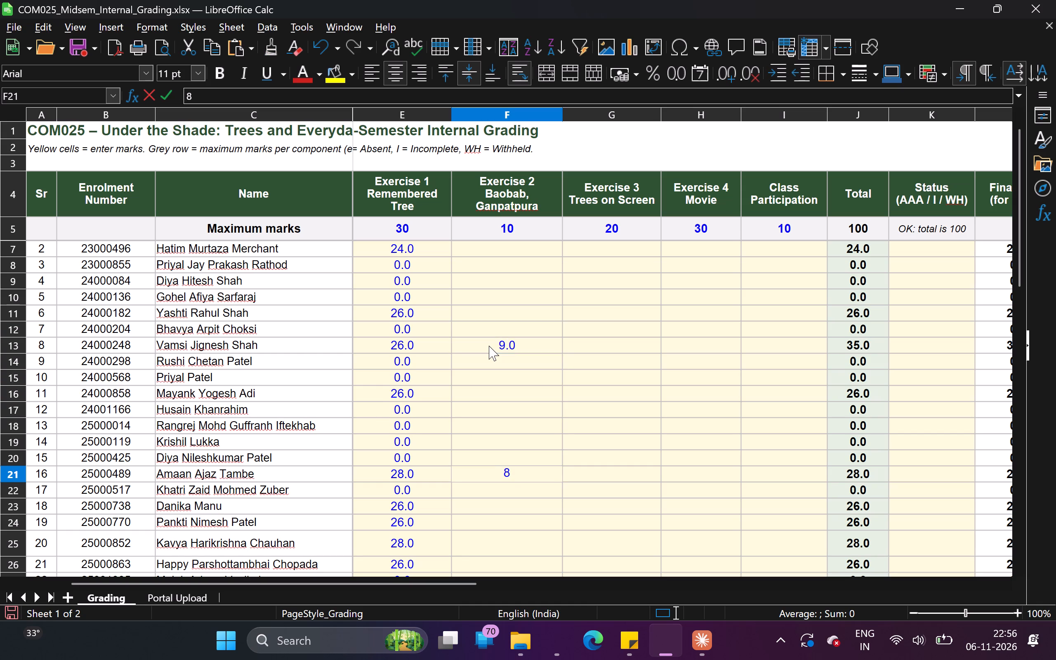
{"action": "key", "text": "Down"}
Enter 8 as the Exercise 2 mark for the students at Sr 18 and 19.
{"action": "key", "text": "Down"}
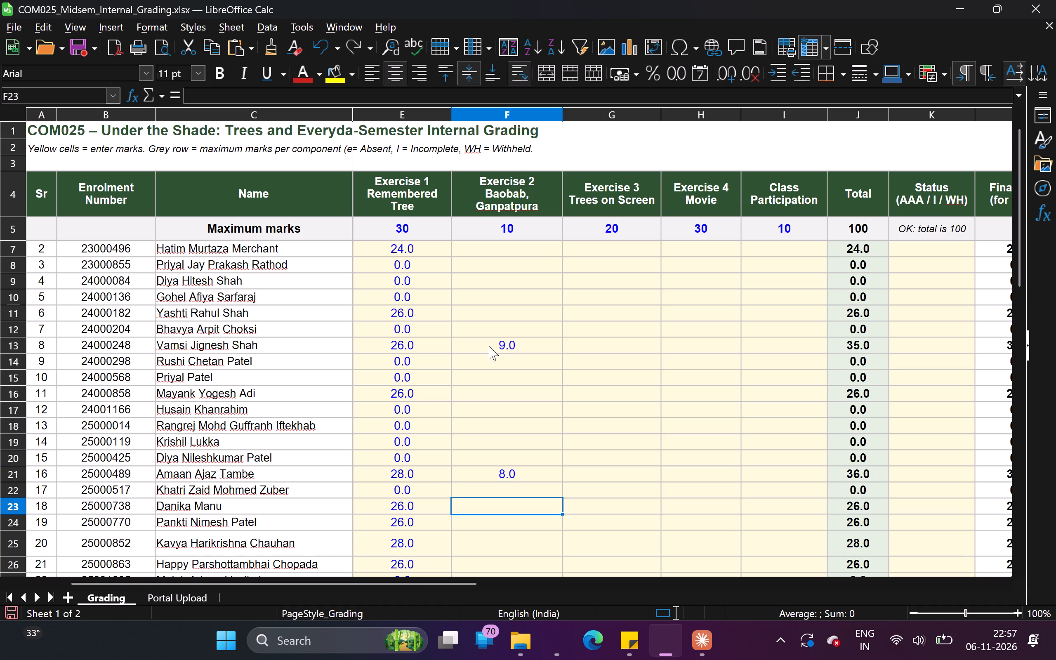
{"action": "key", "text": "8"}
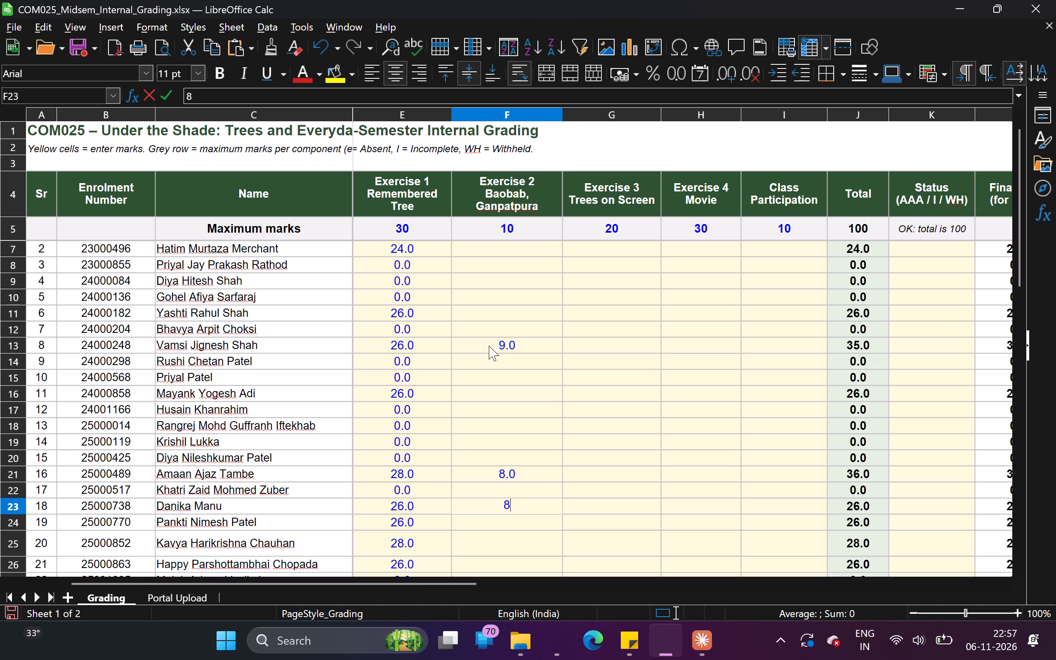
{"action": "key", "text": "Down"}
{"action": "key", "text": "Down"}
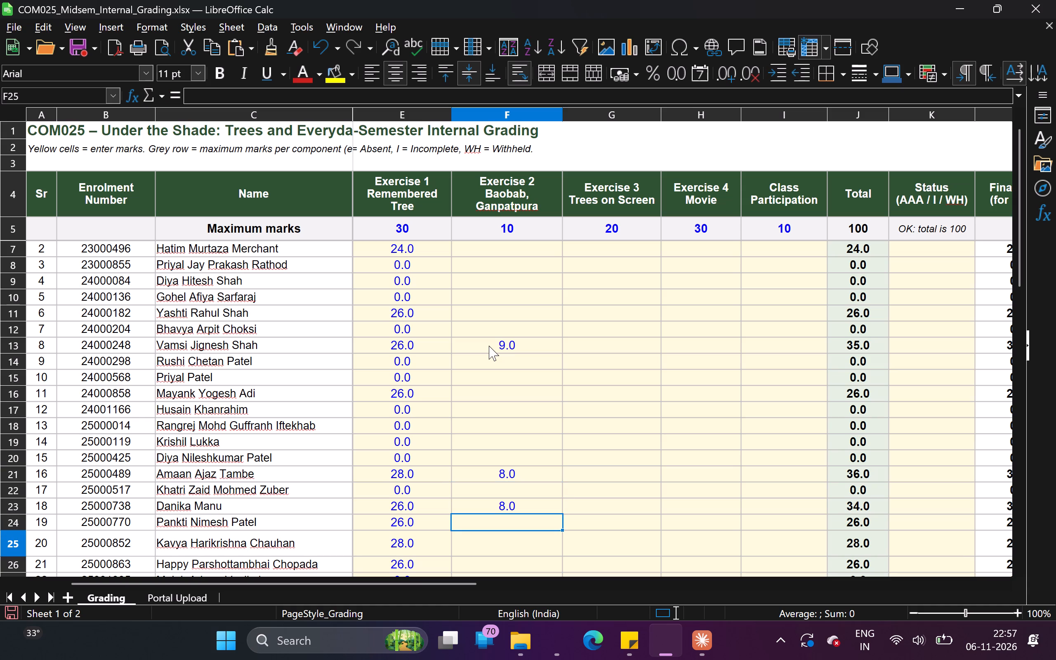
{"action": "key", "text": "Up"}
{"action": "key", "text": "8"}
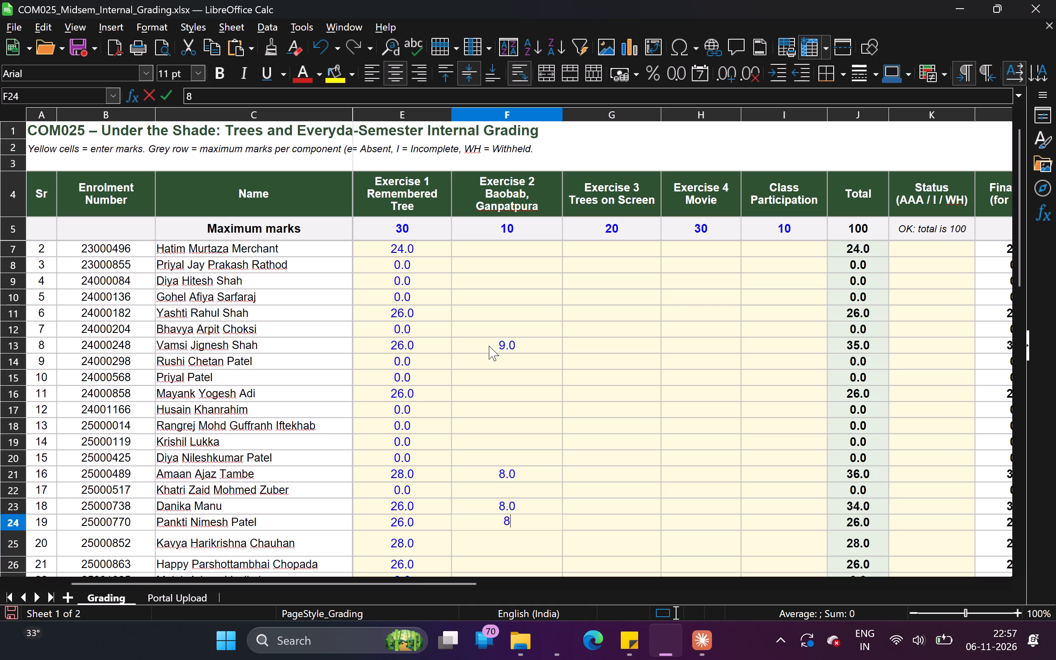
{"action": "key", "text": "Down"}
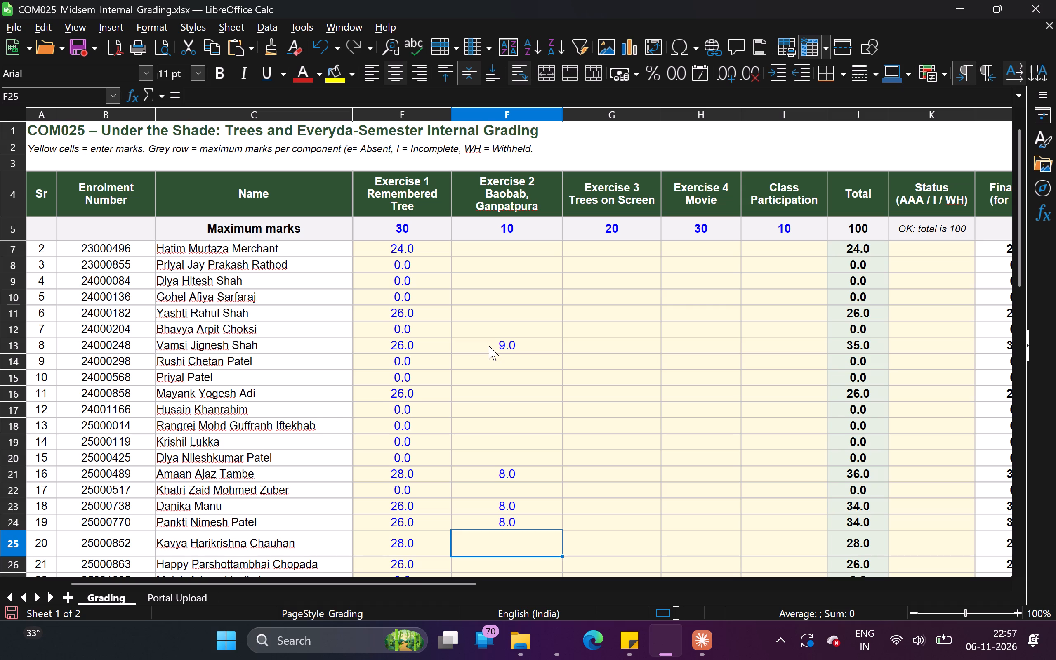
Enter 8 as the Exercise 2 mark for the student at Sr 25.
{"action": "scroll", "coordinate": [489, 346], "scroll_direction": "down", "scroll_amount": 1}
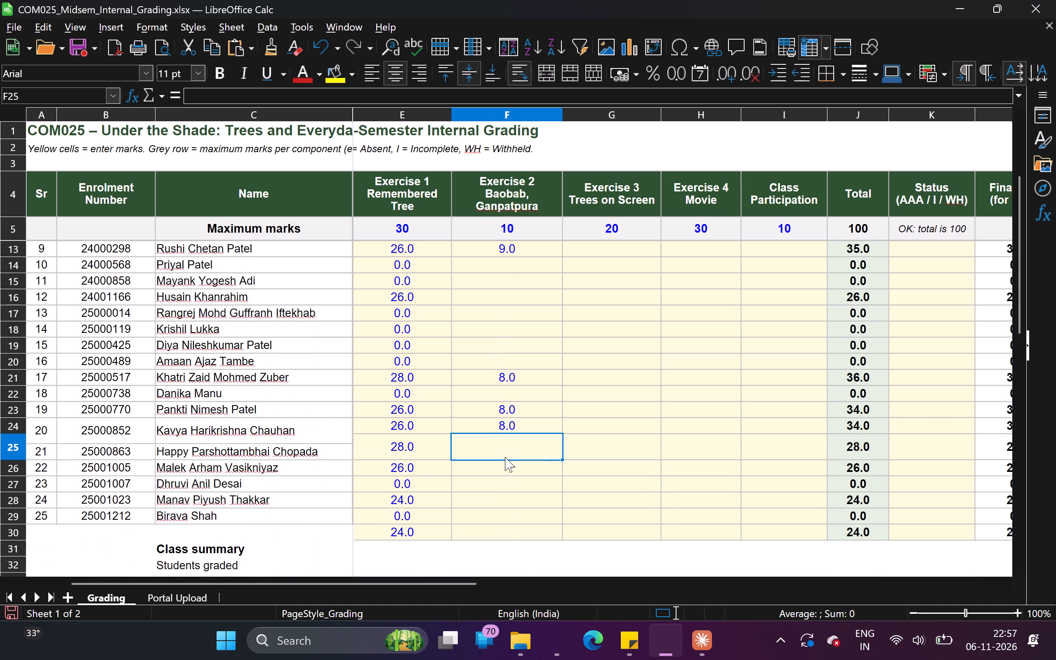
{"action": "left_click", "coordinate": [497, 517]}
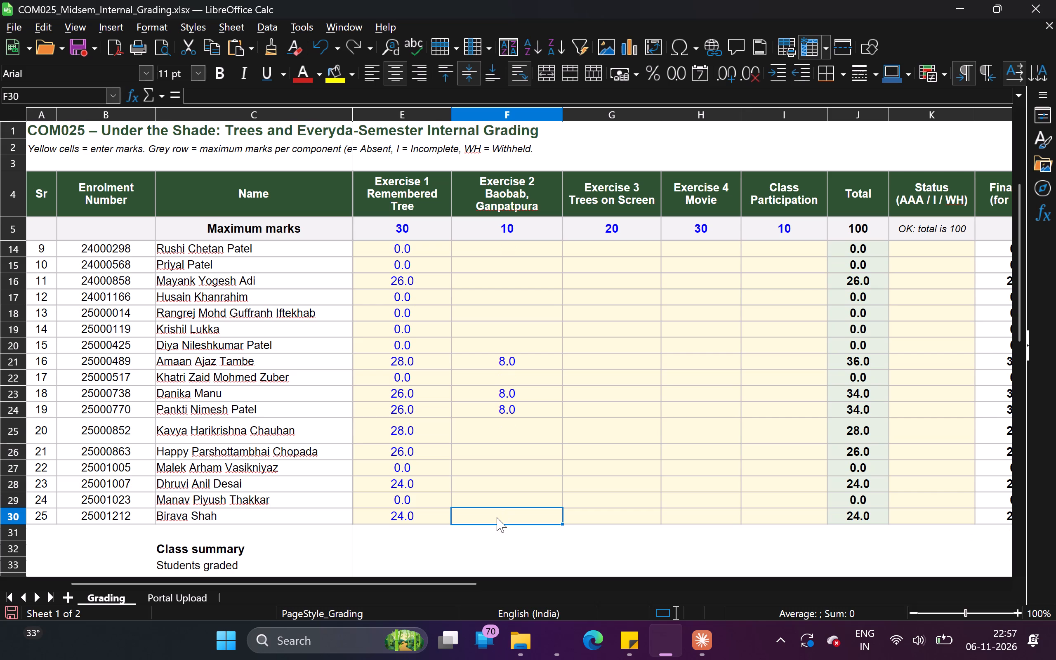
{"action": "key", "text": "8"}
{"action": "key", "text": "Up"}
Change the Exercise 2 mark for the student at Sr 25 to 7.
{"action": "key", "text": "Down"}
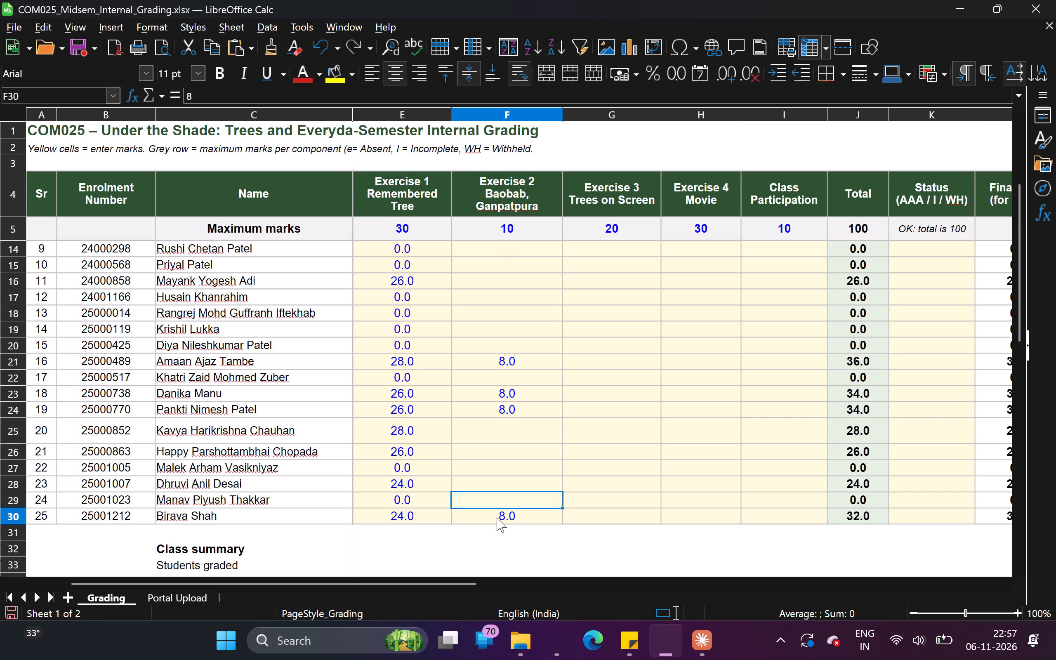
{"action": "key", "text": "7"}
{"action": "key", "text": "Up"}
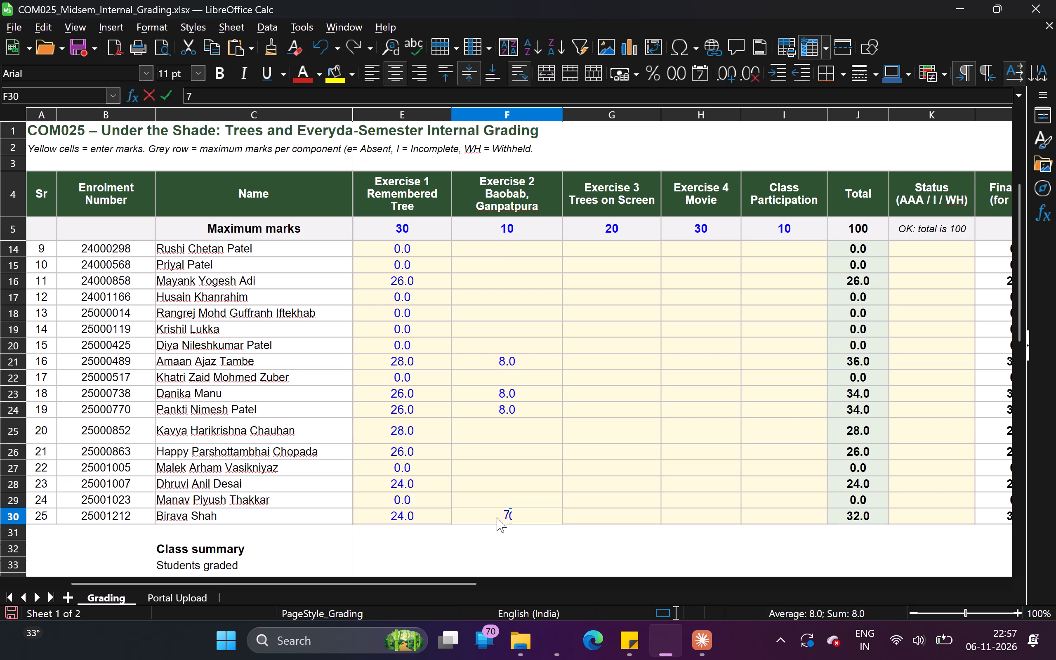
Enter 7 as the Exercise 2 mark for the student at Sr 23.
{"action": "key", "text": "Up"}
{"action": "key", "text": "7"}
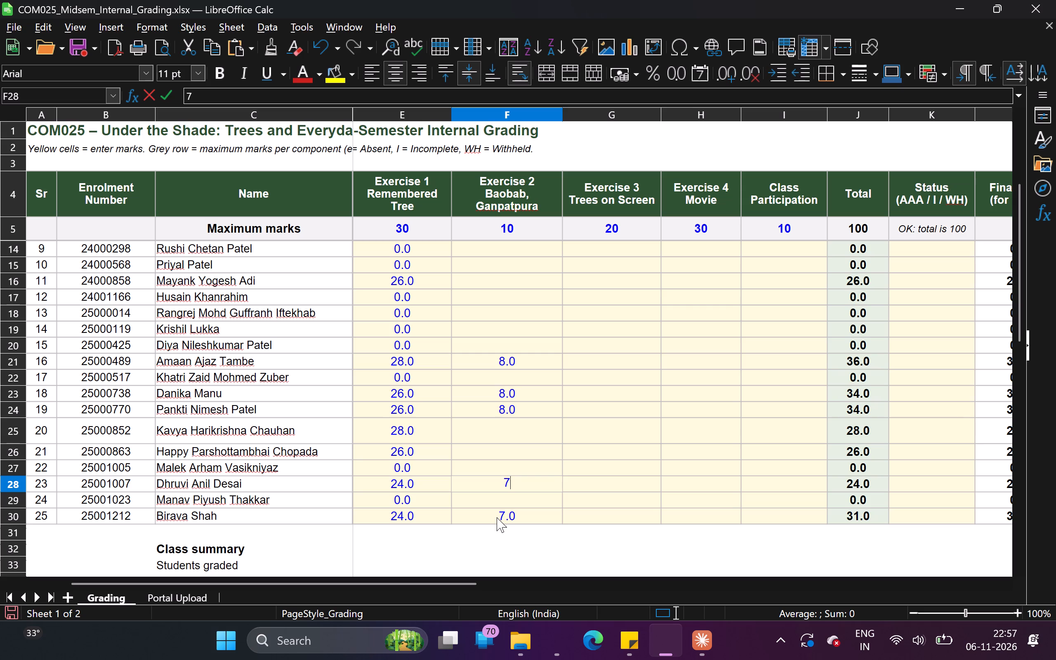
{"action": "key", "text": "Down"}
{"action": "key", "text": "Up"}
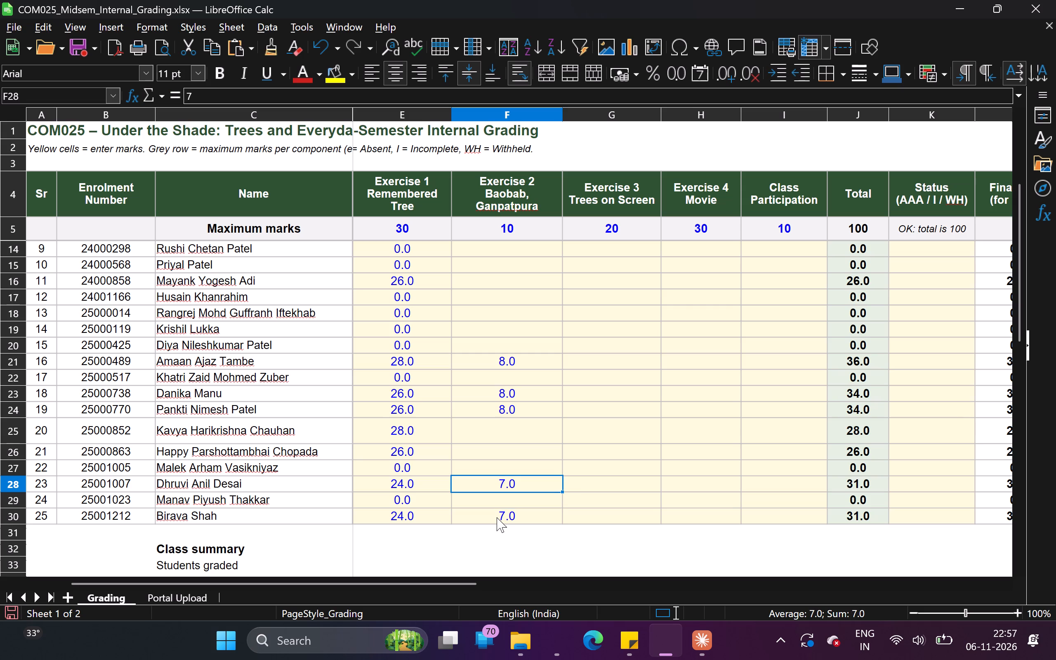
Enter 9 as the Exercise 2 mark for the student at Sr 21.
{"action": "key", "text": "Up"}
{"action": "key", "text": "Up"}
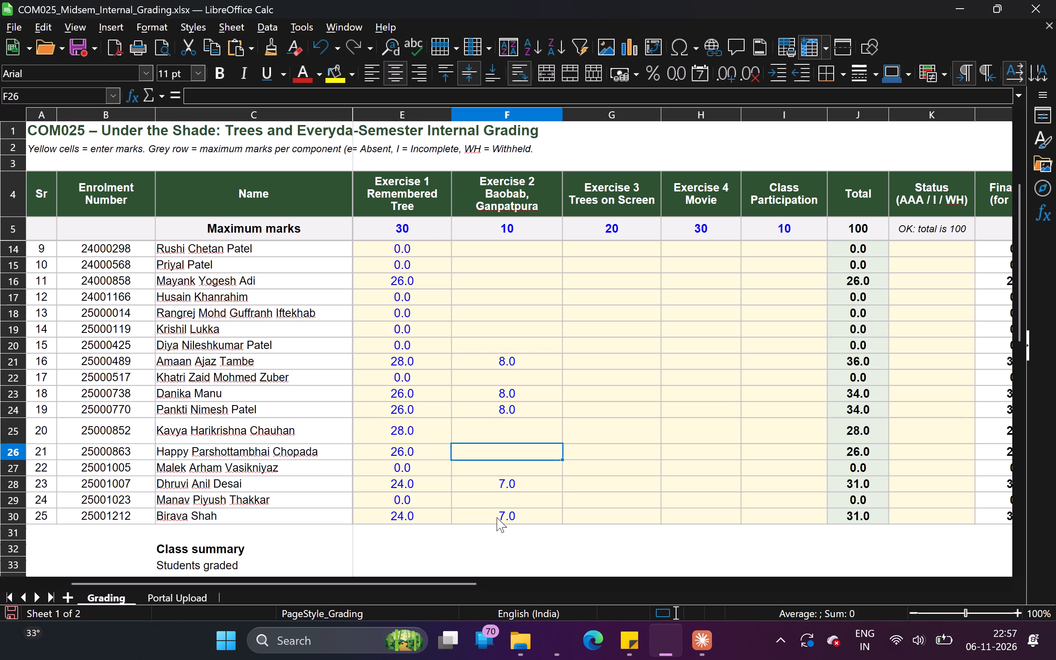
{"action": "key", "text": "9"}
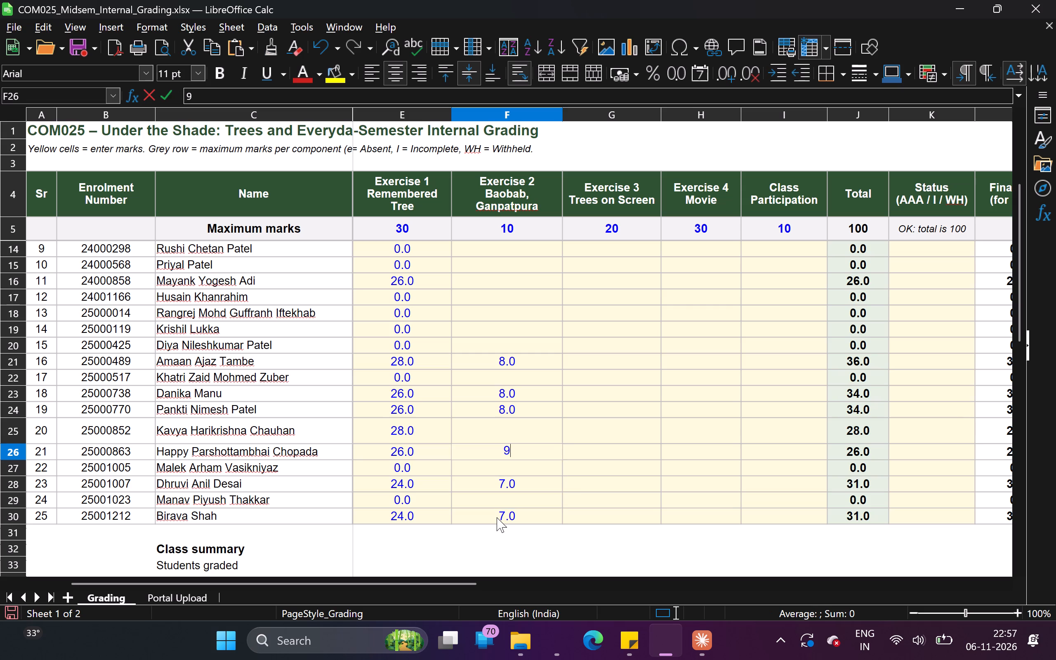
{"action": "key", "text": "Up"}
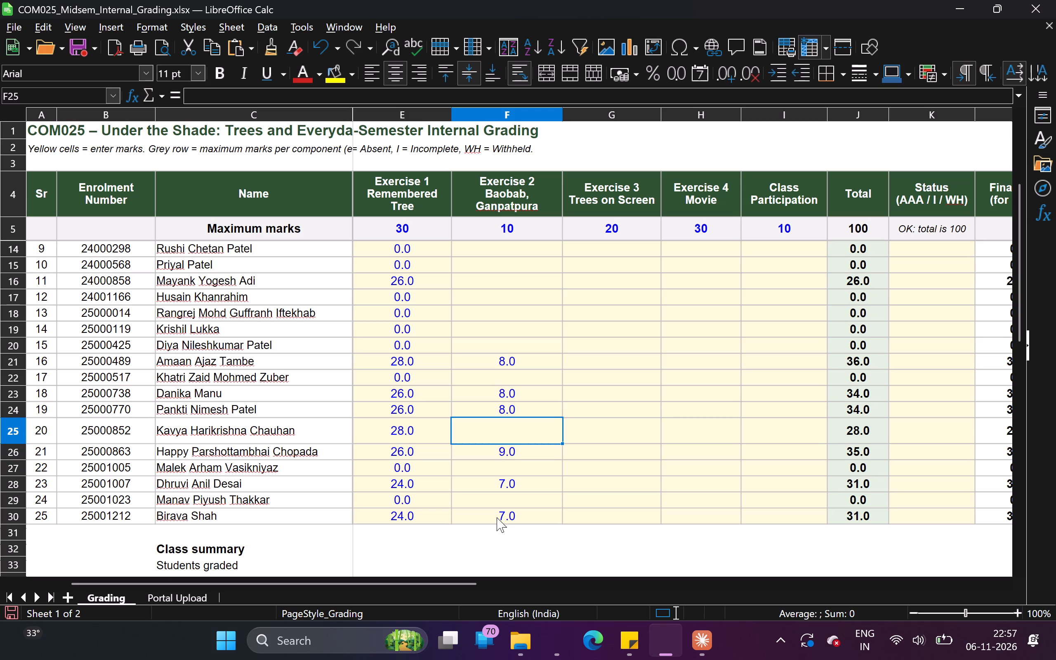
Enter 8 as the Exercise 2 mark for the student at Sr 2.
{"action": "key", "text": "Up"}
{"action": "key", "text": "Up"}
{"action": "key", "text": "Up"}
{"action": "key", "text": "Up"}
{"action": "key", "text": "Up"}
{"action": "key", "text": "Up"}
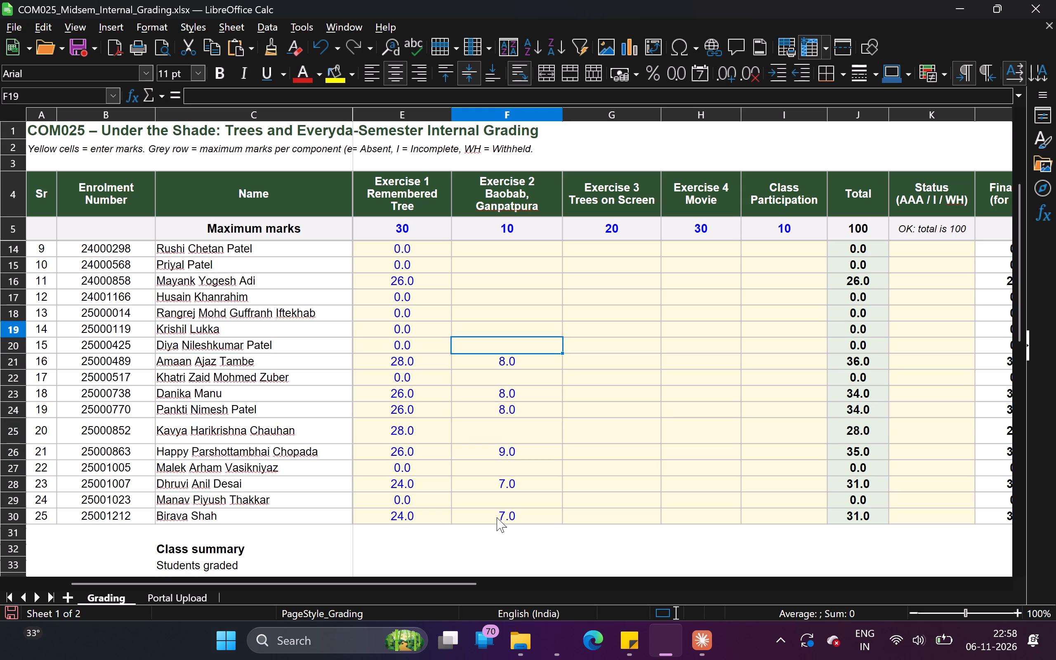
{"action": "key", "text": "Up"}
{"action": "key", "text": "Up"}
{"action": "key", "text": "Up"}
{"action": "key", "text": "Up"}
{"action": "key", "text": "Up"}
{"action": "key", "text": "Up"}
{"action": "key", "text": "Up"}
{"action": "key", "text": "Up"}
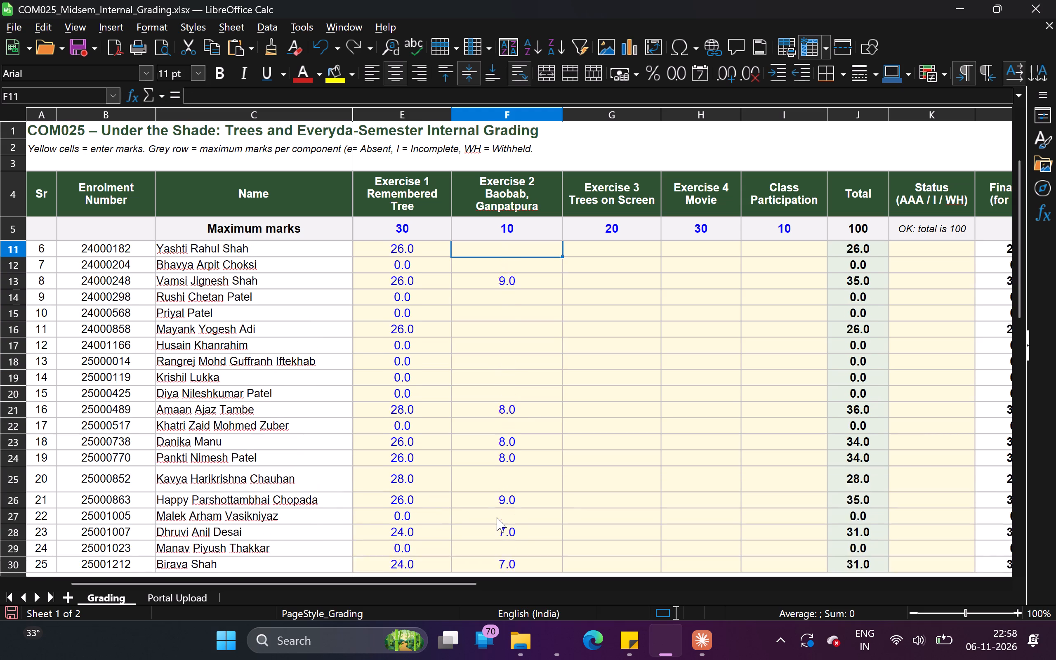
{"action": "key", "text": "Up"}
{"action": "key", "text": "Up"}
{"action": "key", "text": "Up"}
{"action": "key", "text": "Up"}
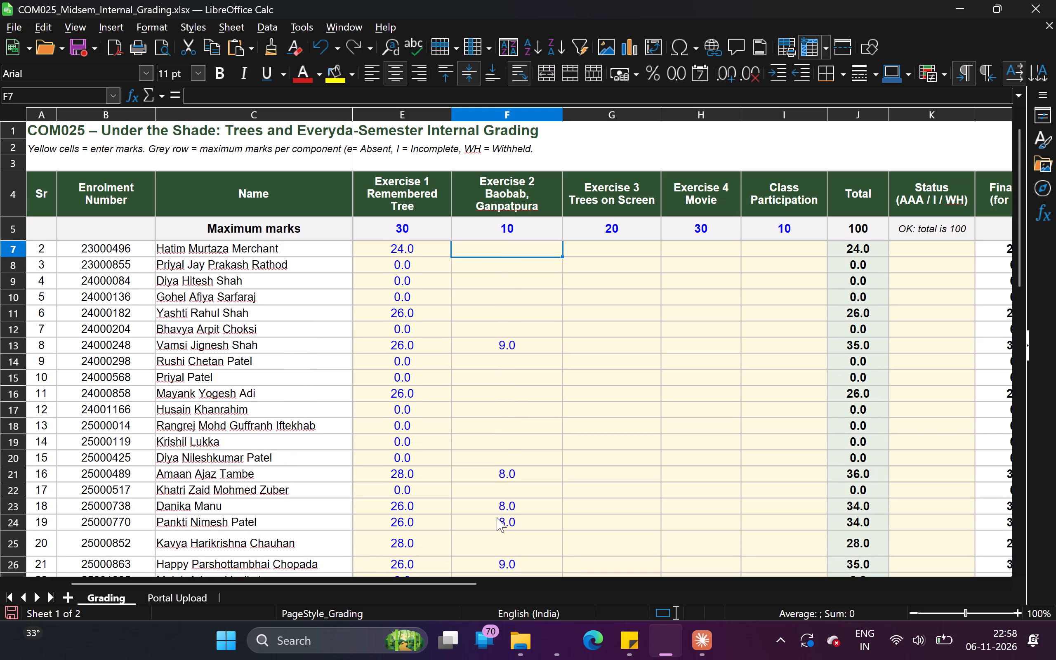
{"action": "key", "text": "8"}
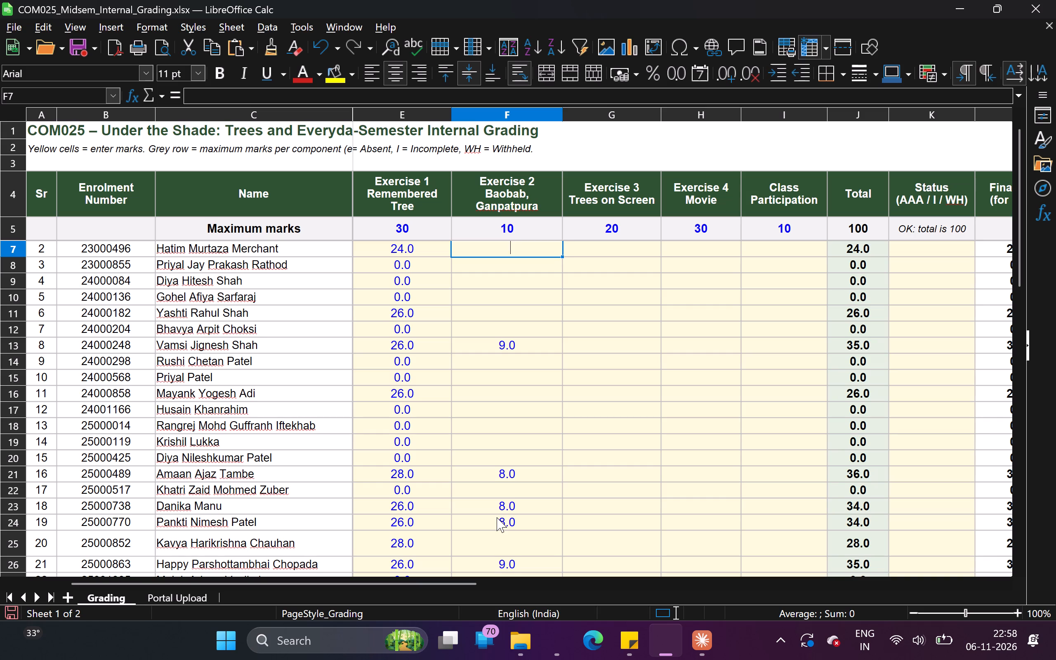
{"action": "key", "text": "Up"}
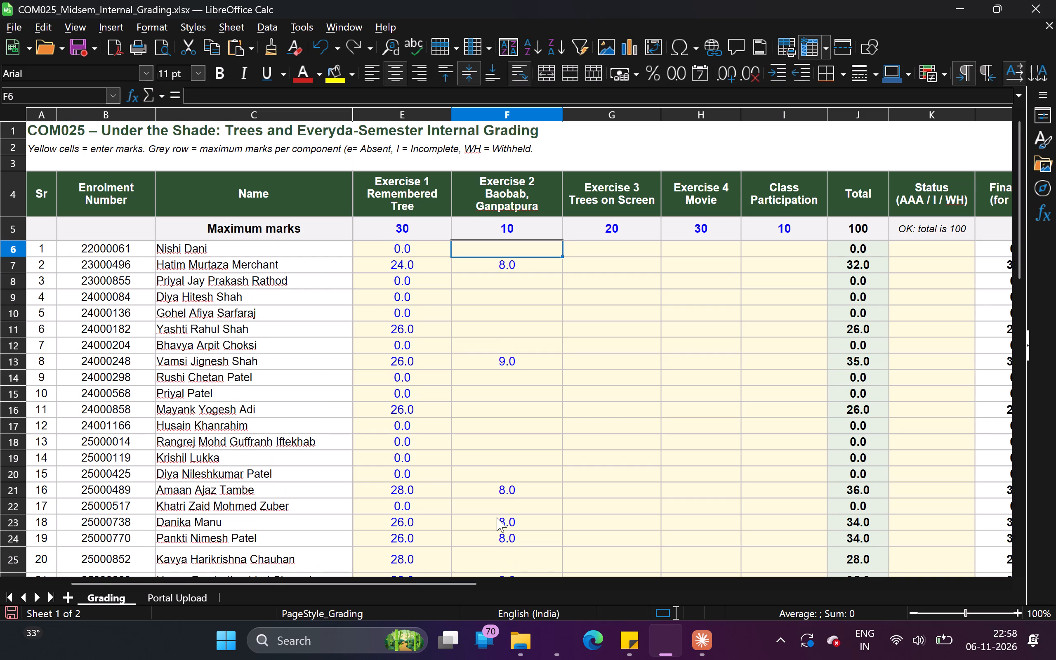
Enter 9 as the Exercise 2 mark for the student at Sr 20.
{"action": "key", "text": "Up"}
{"action": "key", "text": "Down"}
{"action": "key", "text": "Down"}
{"action": "key", "text": "Down"}
{"action": "key", "text": "Down"}
{"action": "key", "text": "Down"}
{"action": "key", "text": "Down"}
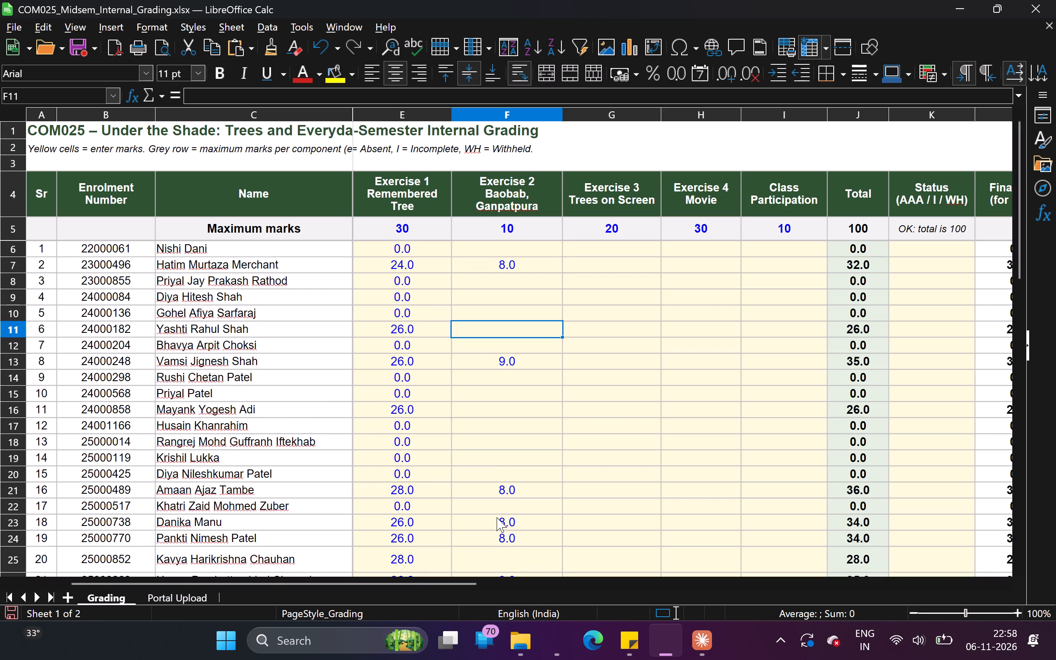
{"action": "key", "text": "Down"}
{"action": "key", "text": "Down"}
{"action": "key", "text": "Down"}
{"action": "key", "text": "Down"}
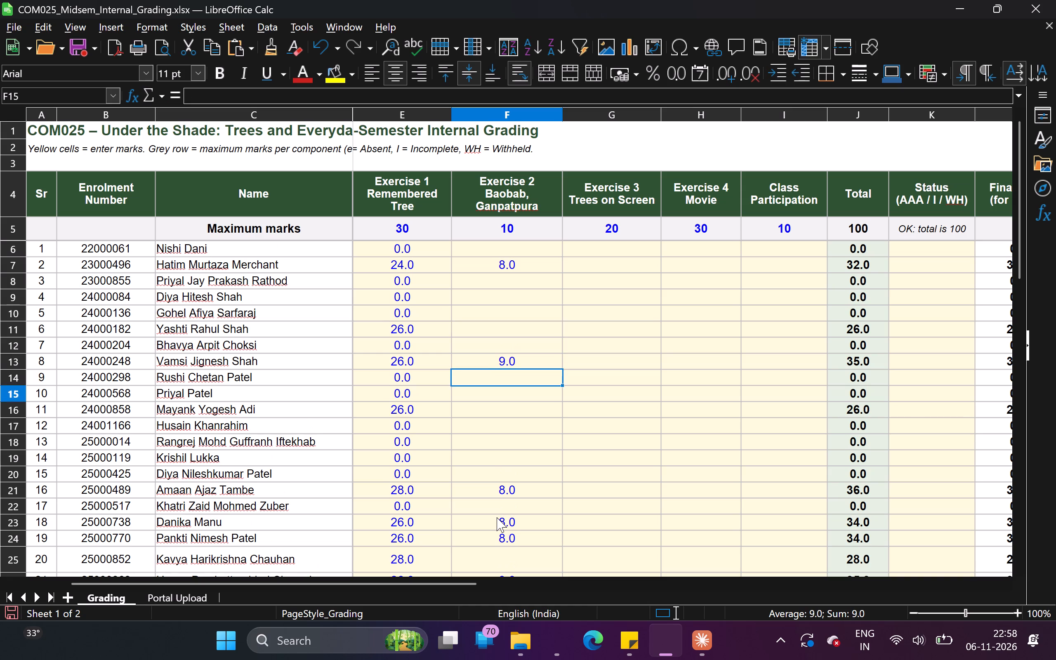
{"action": "key", "text": "Down"}
{"action": "key", "text": "Down"}
{"action": "key", "text": "Down"}
{"action": "key", "text": "Down"}
{"action": "key", "text": "Down"}
{"action": "key", "text": "Down"}
{"action": "key", "text": "Down"}
{"action": "key", "text": "Down"}
{"action": "key", "text": "Down"}
{"action": "key", "text": "Down"}
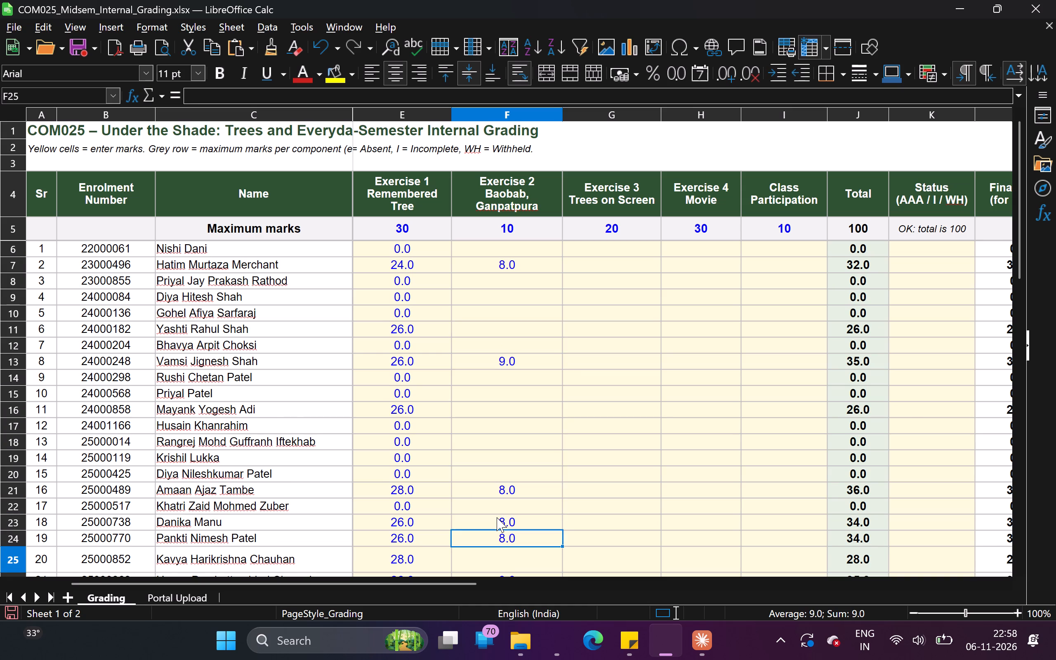
{"action": "key", "text": "9"}
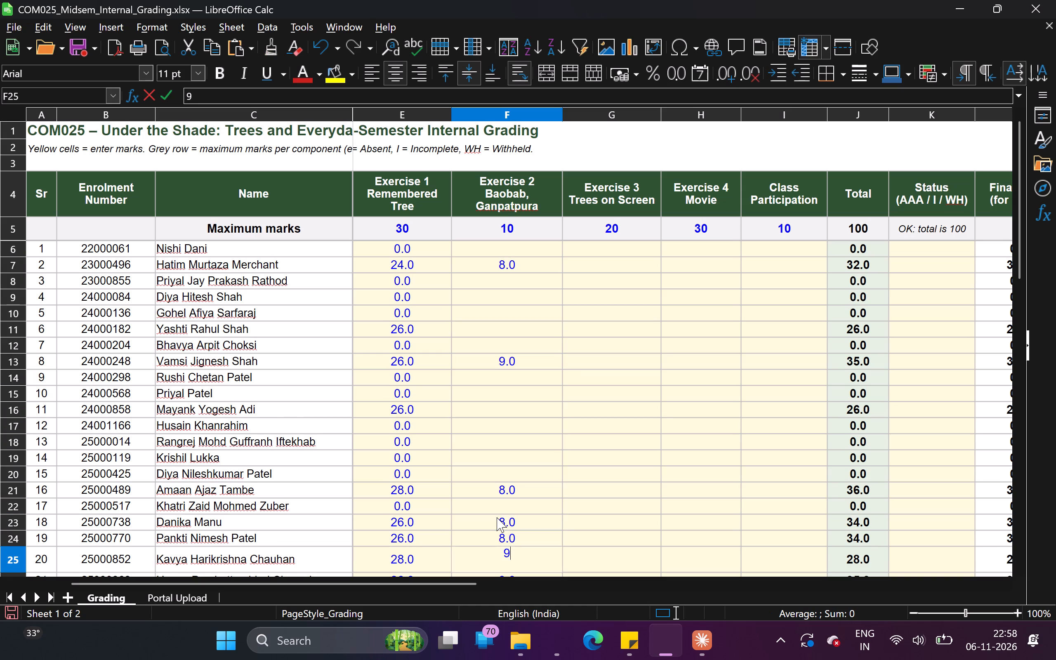
{"action": "key", "text": "Up"}
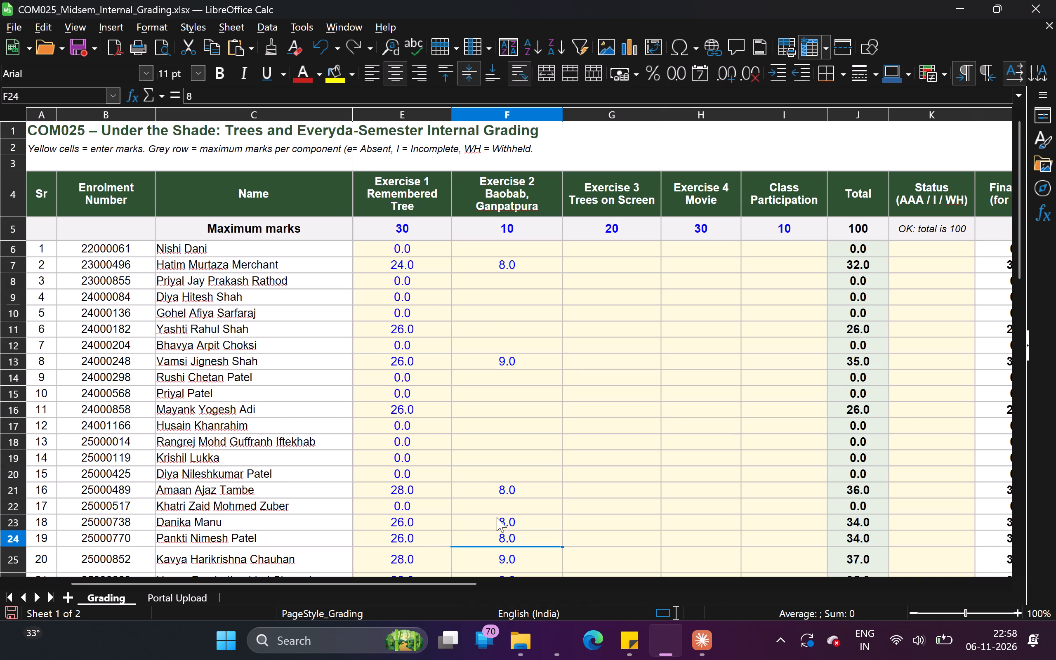
Enter 8 as the Exercise 2 mark for the student at Sr 11.
{"action": "key", "text": "Up"}
{"action": "key", "text": "Up"}
{"action": "key", "text": "Up"}
{"action": "key", "text": "Up"}
{"action": "key", "text": "Up"}
{"action": "key", "text": "Up"}
{"action": "key", "text": "Up"}
{"action": "key", "text": "Up"}
{"action": "key", "text": "Up"}
{"action": "key", "text": "Up"}
{"action": "key", "text": "Up"}
{"action": "key", "text": "Up"}
{"action": "key", "text": "Up"}
{"action": "key", "text": "Up"}
{"action": "key", "text": "Up"}
{"action": "key", "text": "Up"}
{"action": "key", "text": "Up"}
{"action": "key", "text": "Up"}
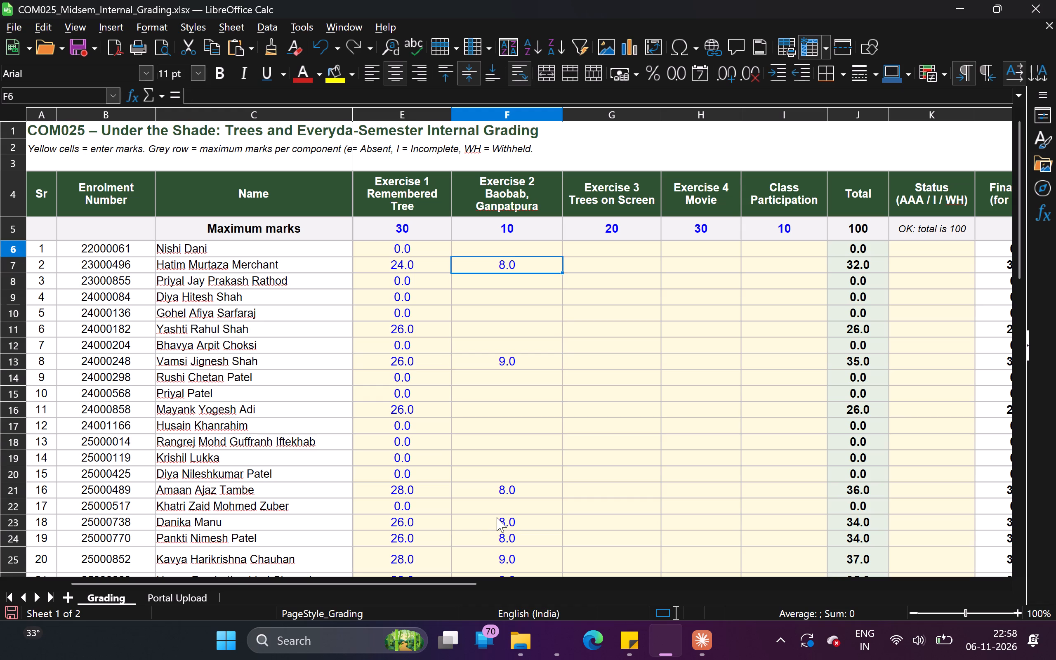
{"action": "key", "text": "Up"}
{"action": "key", "text": "Up"}
{"action": "key", "text": "Up"}
{"action": "key", "text": "Down"}
{"action": "key", "text": "Down"}
{"action": "key", "text": "Down"}
{"action": "key", "text": "Down"}
{"action": "key", "text": "Down"}
{"action": "key", "text": "Down"}
{"action": "key", "text": "Down"}
{"action": "key", "text": "Down"}
{"action": "key", "text": "Down"}
{"action": "key", "text": "Down"}
{"action": "key", "text": "Down"}
{"action": "key", "text": "Down"}
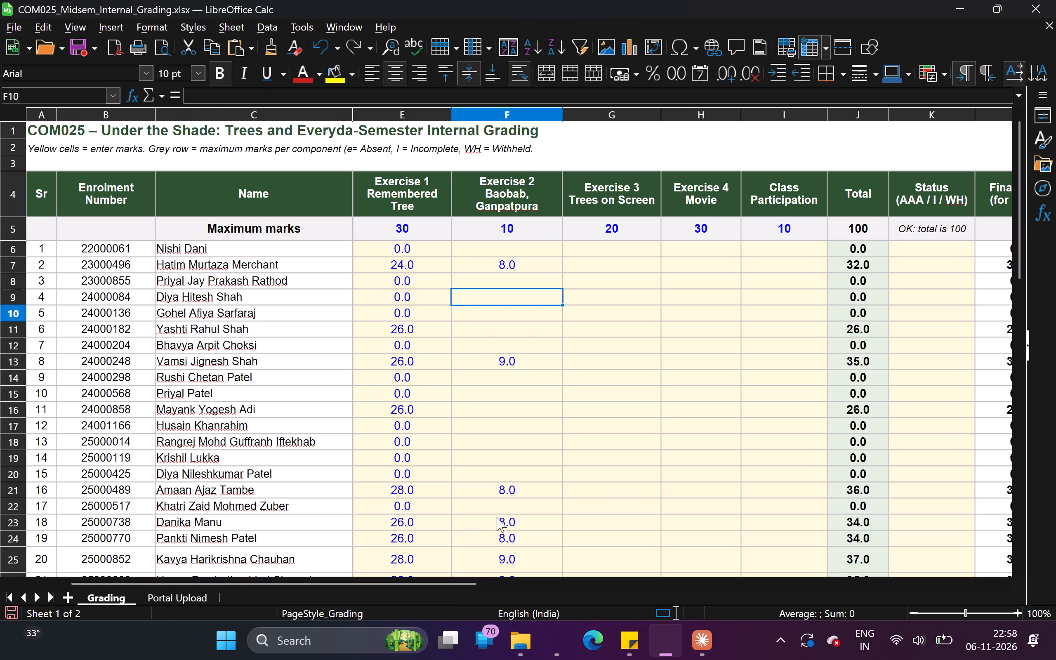
{"action": "key", "text": "Down"}
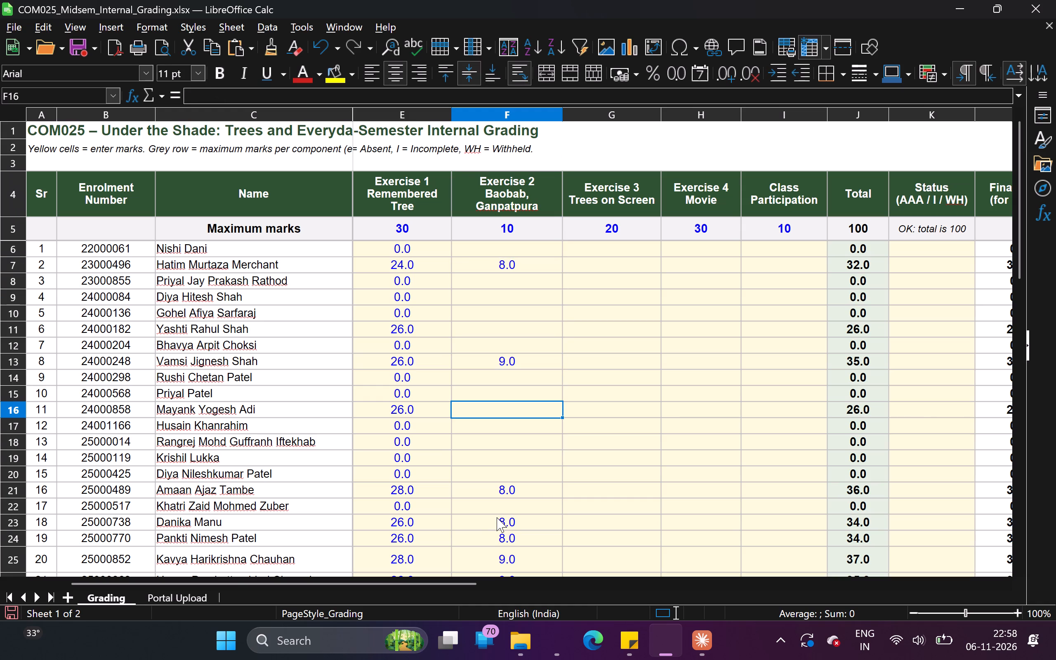
{"action": "key", "text": "8"}
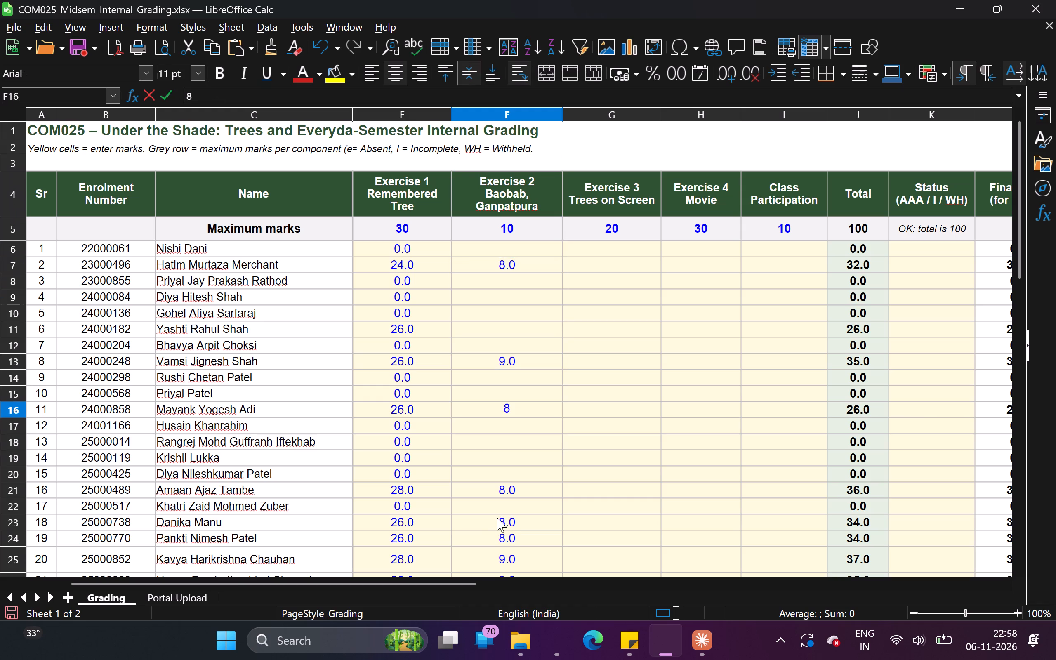
{"action": "key", "text": "Down"}
Enter 9 as the Exercise 2 mark for the student at Sr 6.
{"action": "key", "text": "Down"}
{"action": "key", "text": "Down"}
{"action": "key", "text": "Down"}
{"action": "key", "text": "Down"}
{"action": "key", "text": "Down"}
{"action": "key", "text": "Down"}
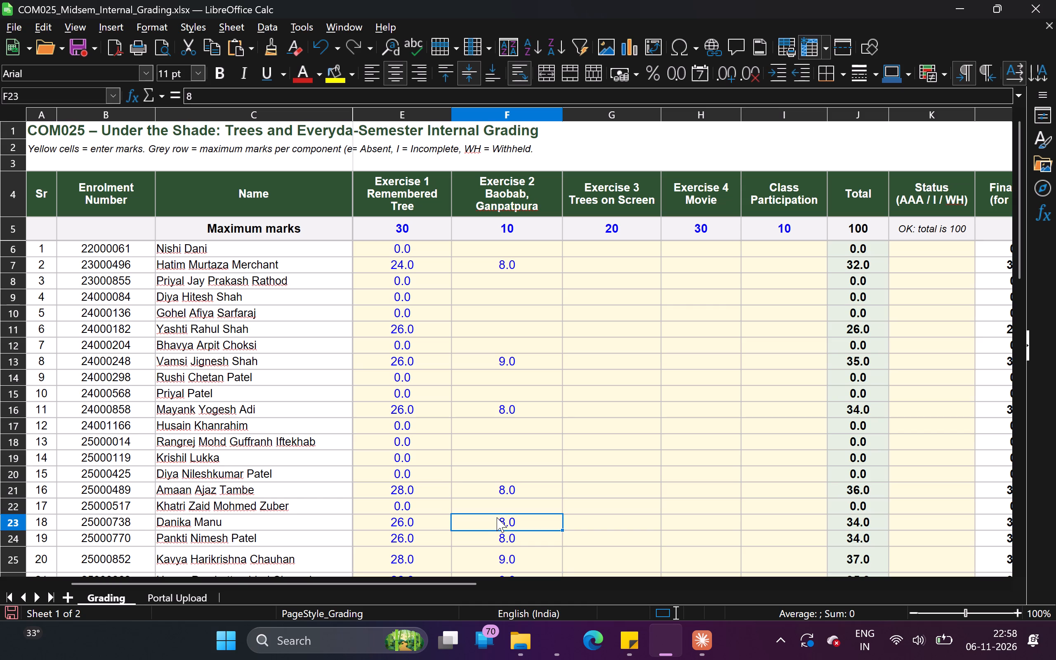
{"action": "key", "text": "Down"}
{"action": "key", "text": "Down"}
{"action": "key", "text": "Down"}
{"action": "key", "text": "Down"}
{"action": "key", "text": "Down"}
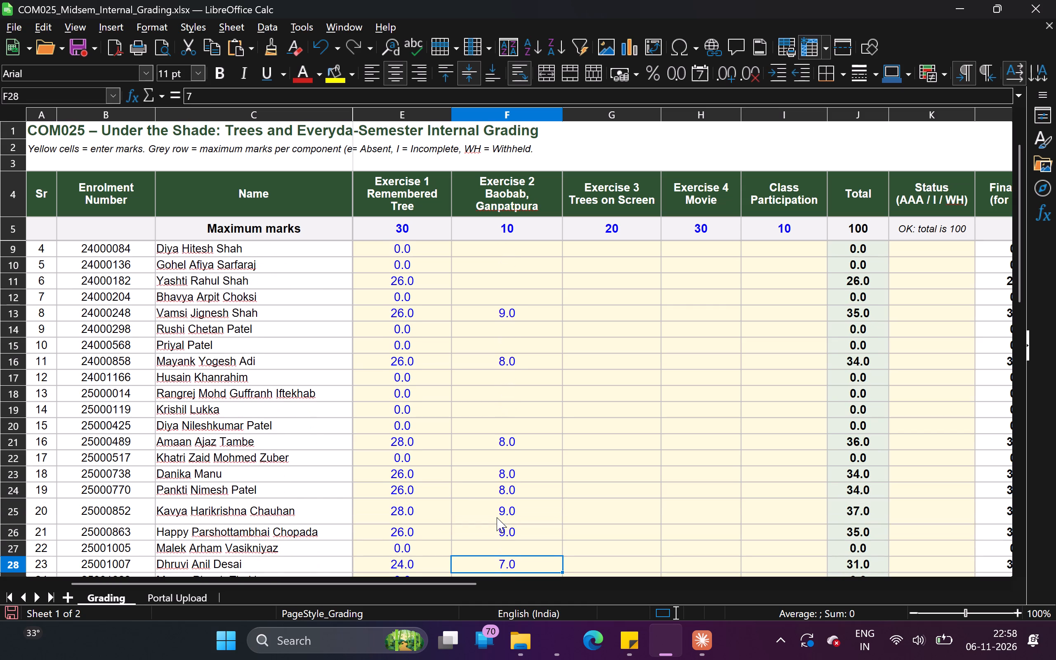
{"action": "key", "text": "Down"}
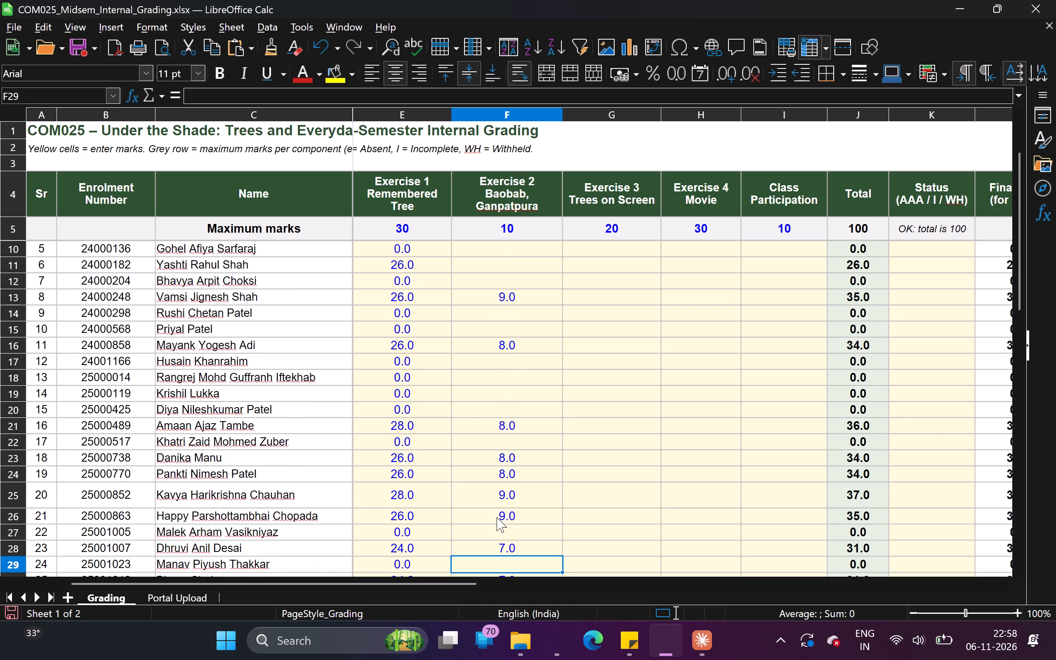
{"action": "key", "text": "Up"}
{"action": "key", "text": "Up"}
{"action": "key", "text": "Up"}
{"action": "key", "text": "Up"}
{"action": "key", "text": "Up"}
{"action": "key", "text": "Up"}
{"action": "key", "text": "Up"}
{"action": "key", "text": "Up"}
{"action": "key", "text": "Up"}
{"action": "key", "text": "Up"}
{"action": "key", "text": "Up"}
{"action": "key", "text": "Up"}
{"action": "key", "text": "Up"}
{"action": "key", "text": "Up"}
{"action": "key", "text": "Up"}
{"action": "key", "text": "Up"}
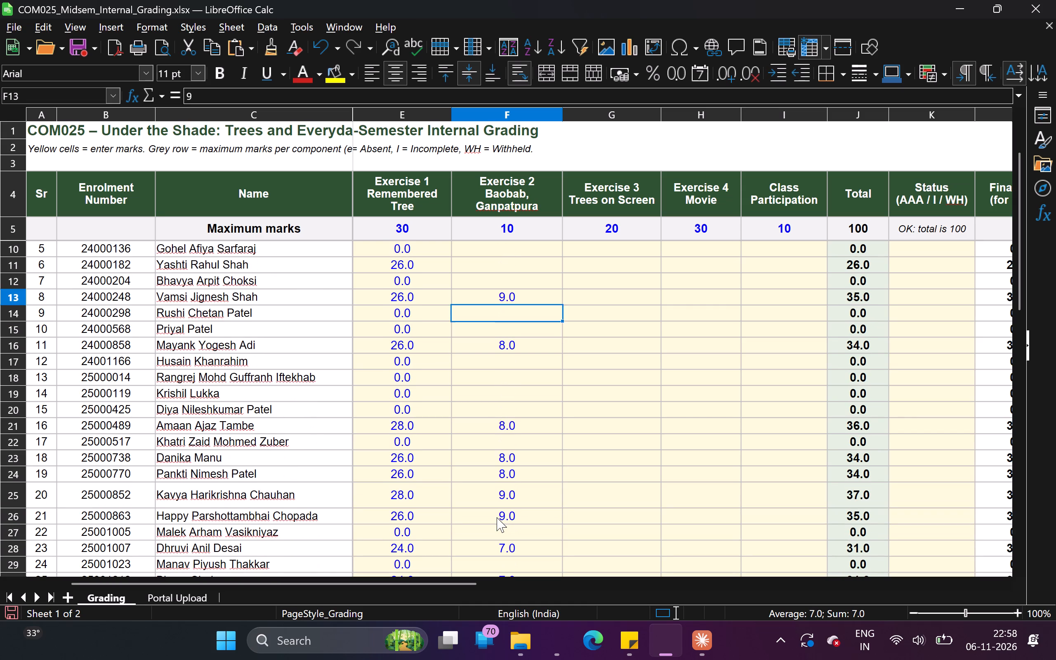
{"action": "key", "text": "Up"}
{"action": "key", "text": "Up"}
{"action": "key", "text": "9"}
{"action": "key", "text": "Up"}
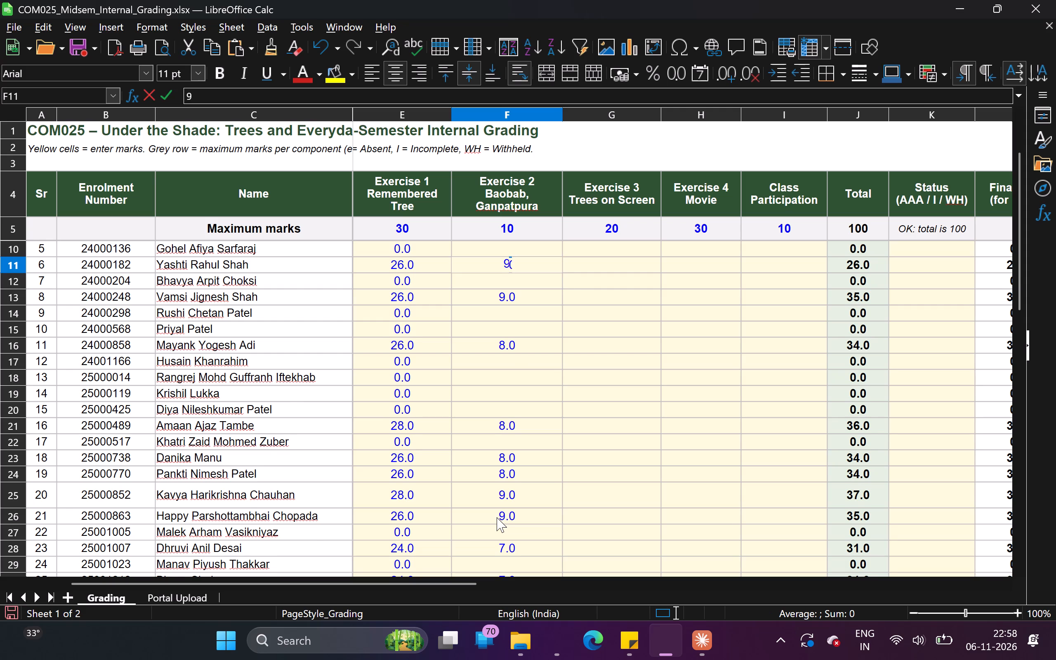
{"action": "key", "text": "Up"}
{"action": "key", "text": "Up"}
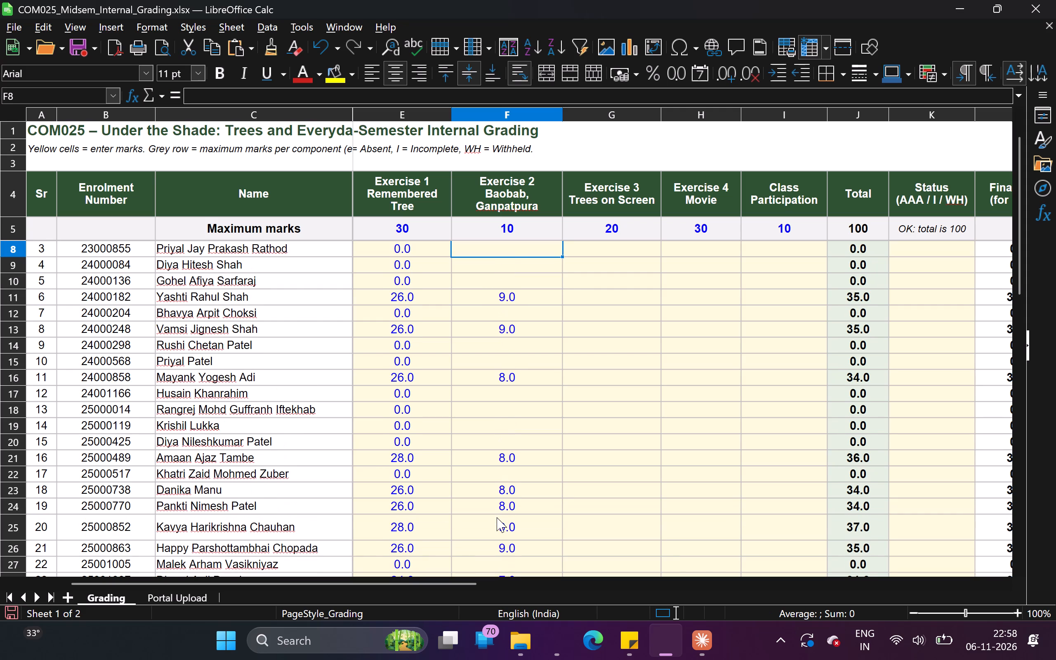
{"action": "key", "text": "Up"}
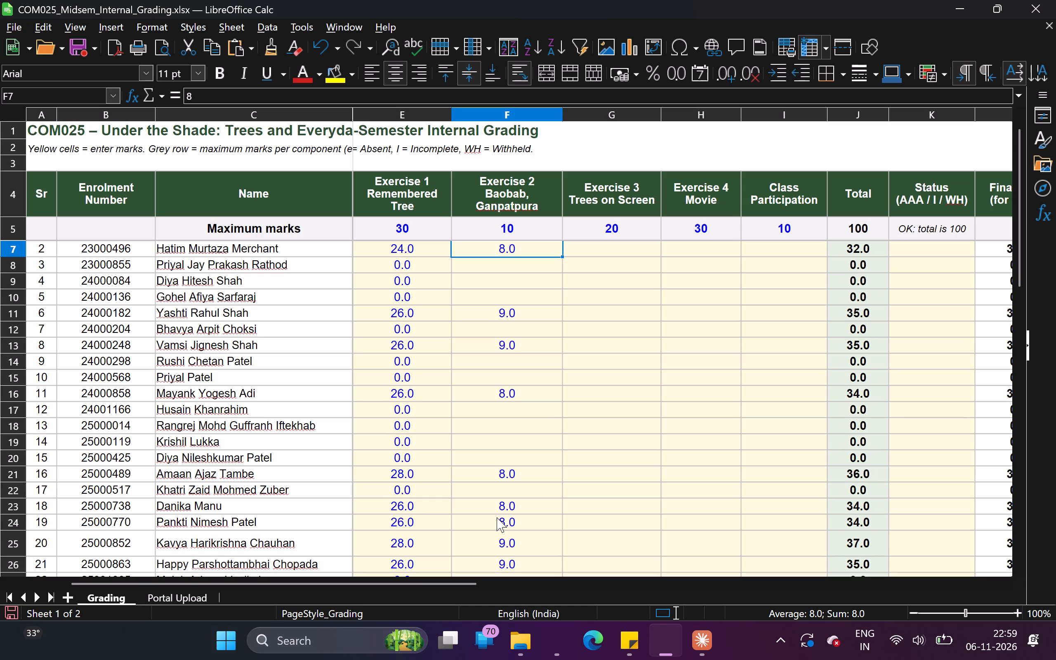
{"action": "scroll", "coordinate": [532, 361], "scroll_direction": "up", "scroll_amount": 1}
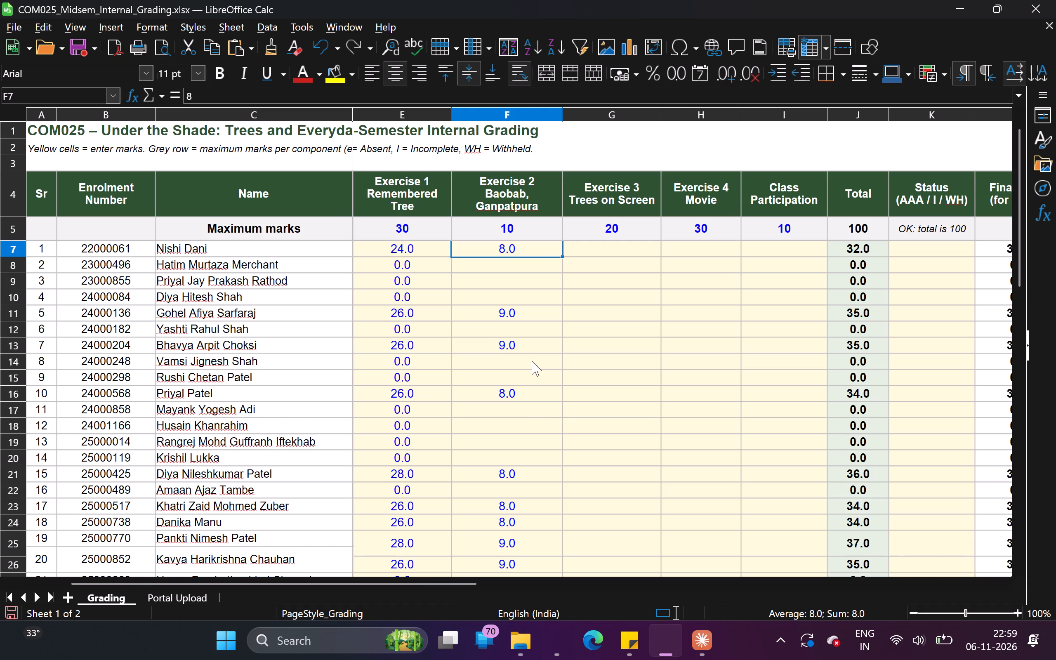
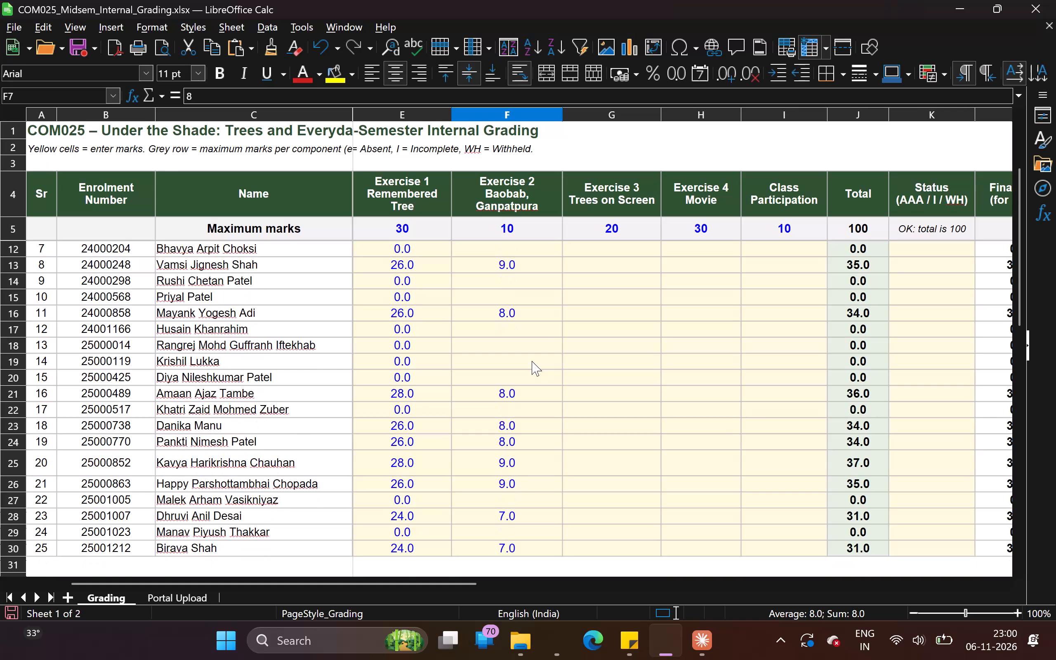
Enter 18 as the Exercise 3 mark for the student at Sr 2.
{"action": "scroll", "coordinate": [532, 361], "scroll_direction": "up", "scroll_amount": 4}
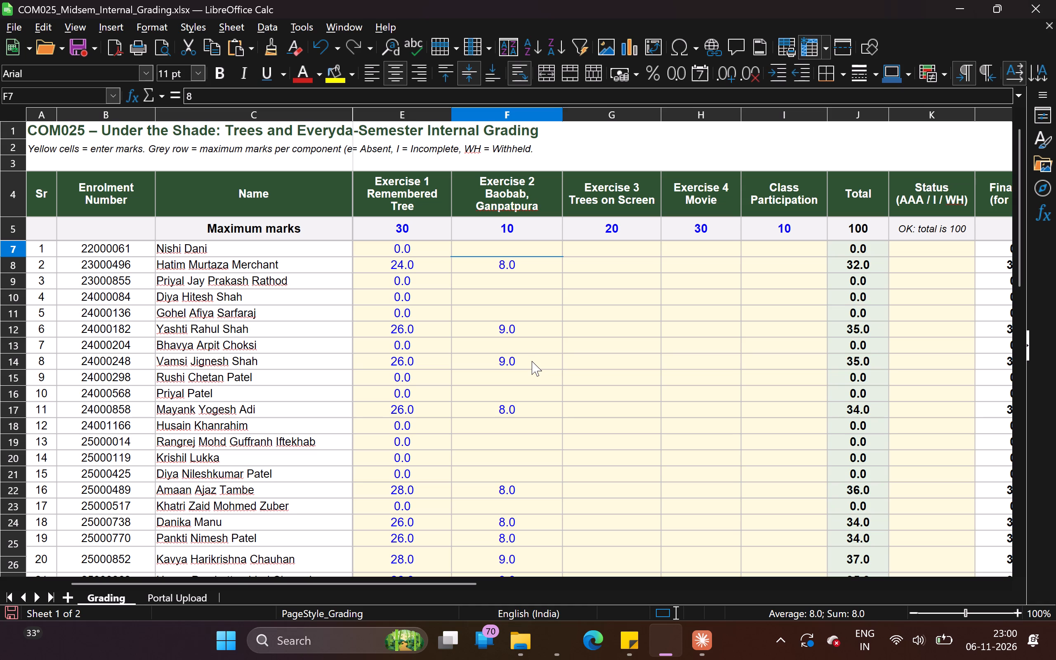
{"action": "left_click", "coordinate": [625, 259]}
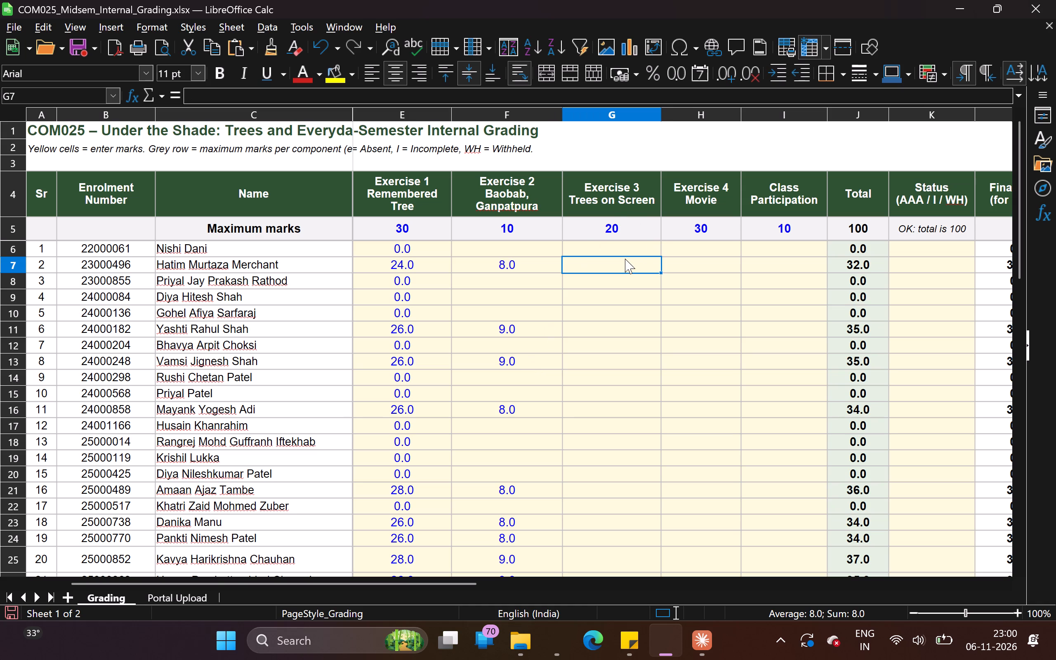
{"action": "type", "text": "18"}
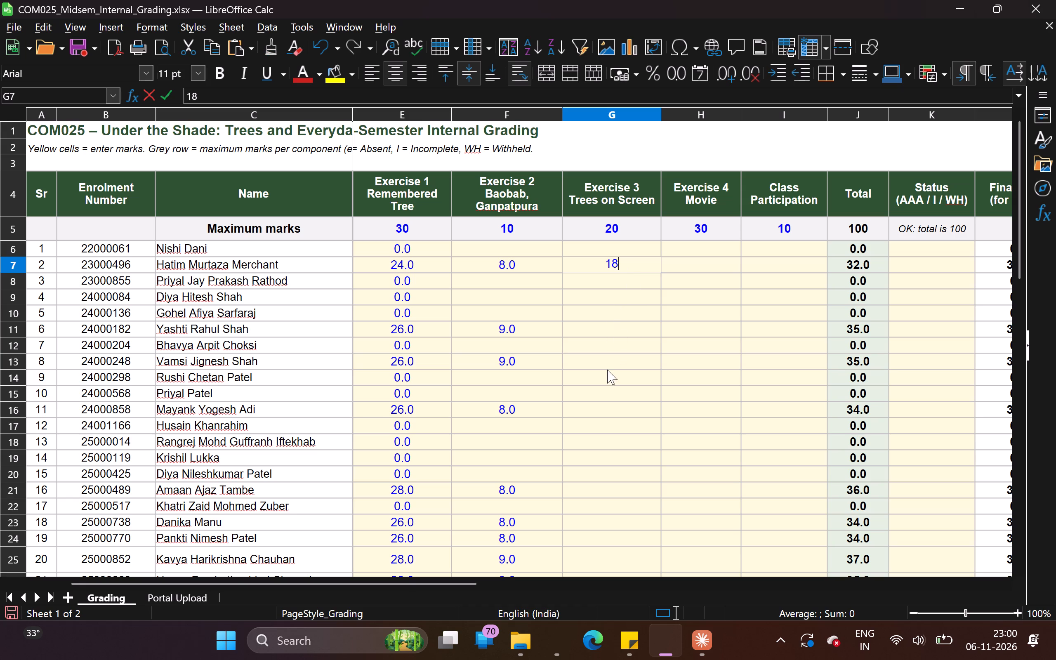
Enter 16 as the Exercise 3 mark for the students at Sr 19, 21, 16, 25 and 18.
{"action": "scroll", "coordinate": [608, 374], "scroll_direction": "down", "scroll_amount": 2}
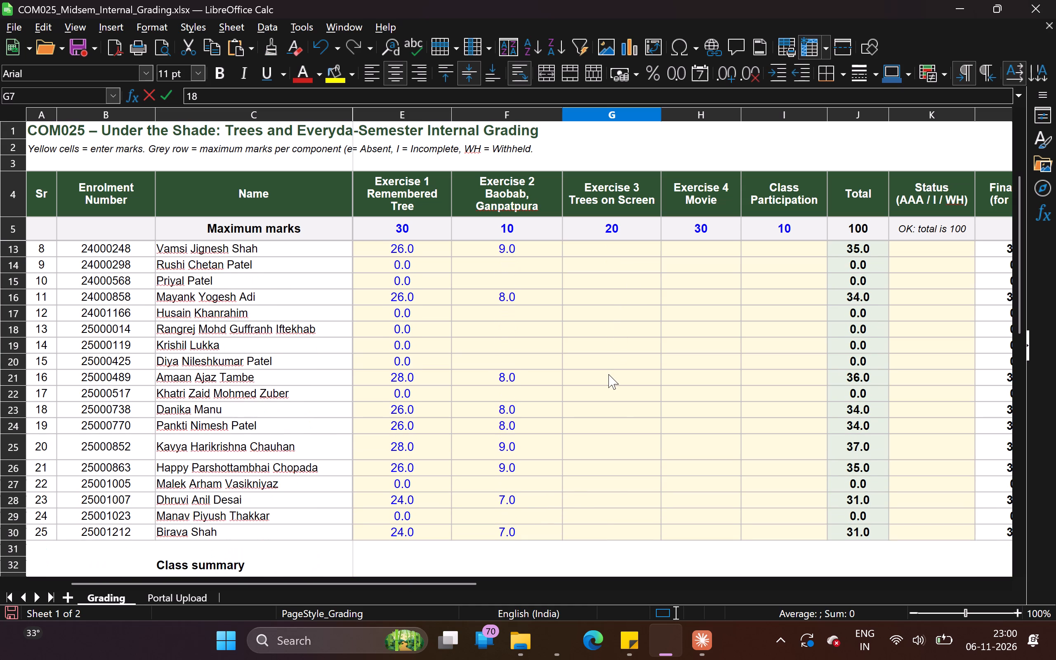
{"action": "left_click", "coordinate": [597, 426]}
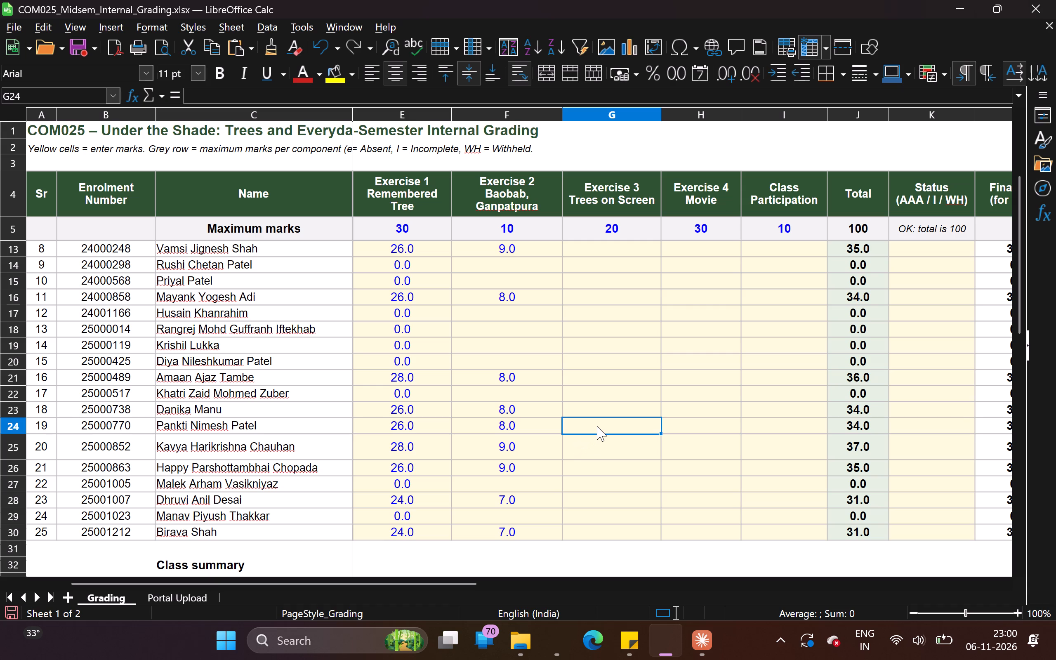
{"action": "key", "text": "1"}
{"action": "key", "text": "6"}
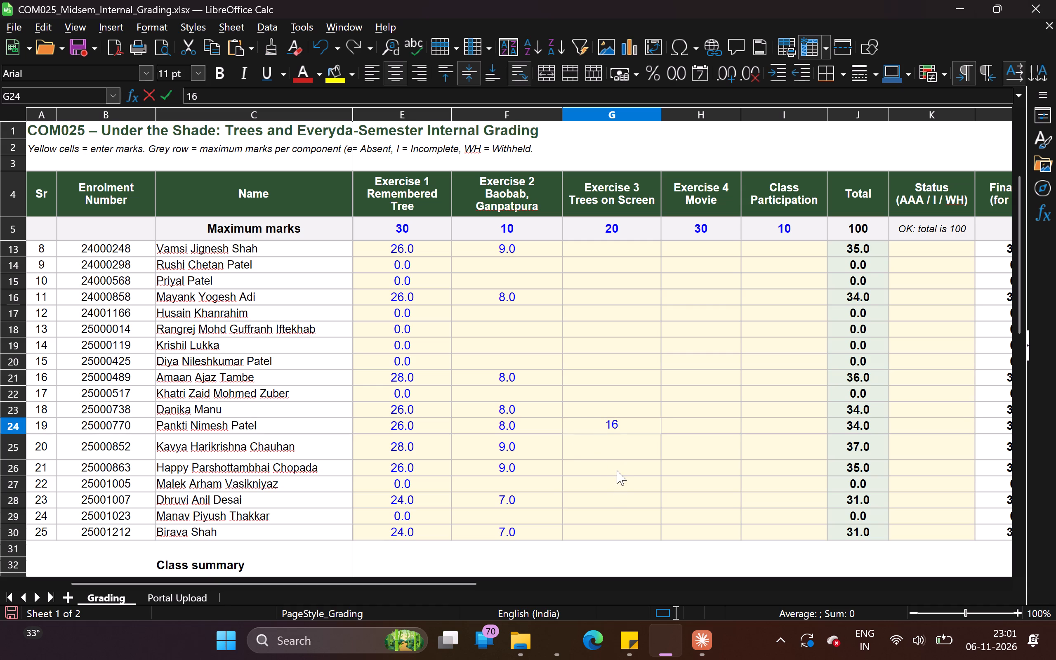
{"action": "left_click", "coordinate": [606, 462]}
{"action": "type", "text": "16"}
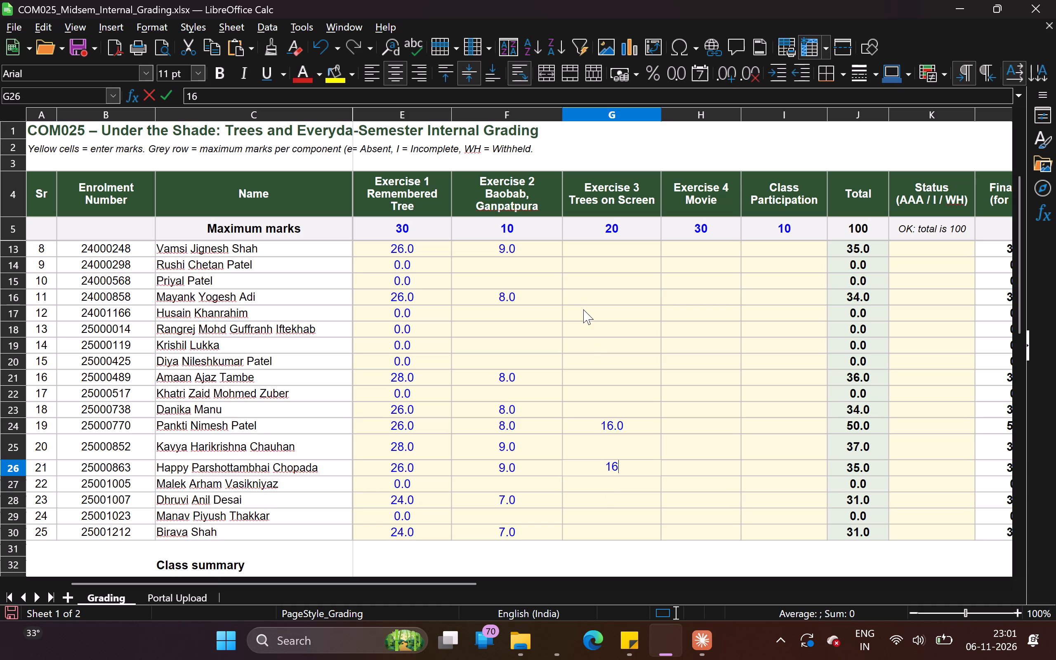
{"action": "scroll", "coordinate": [582, 312], "scroll_direction": "up", "scroll_amount": 1}
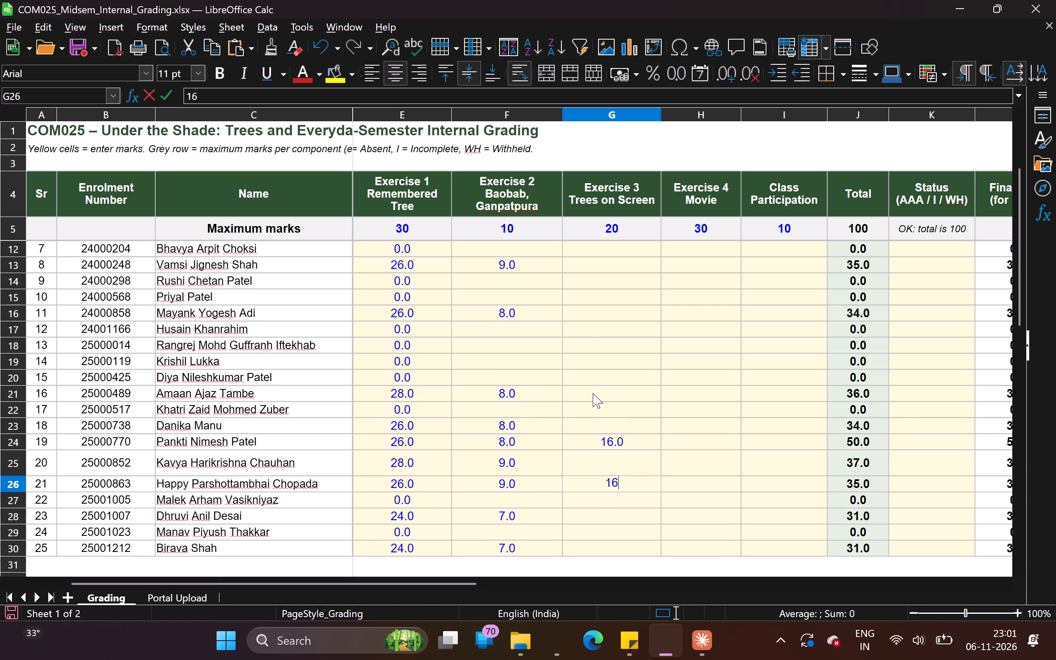
{"action": "left_click", "coordinate": [593, 394]}
{"action": "type", "text": "16"}
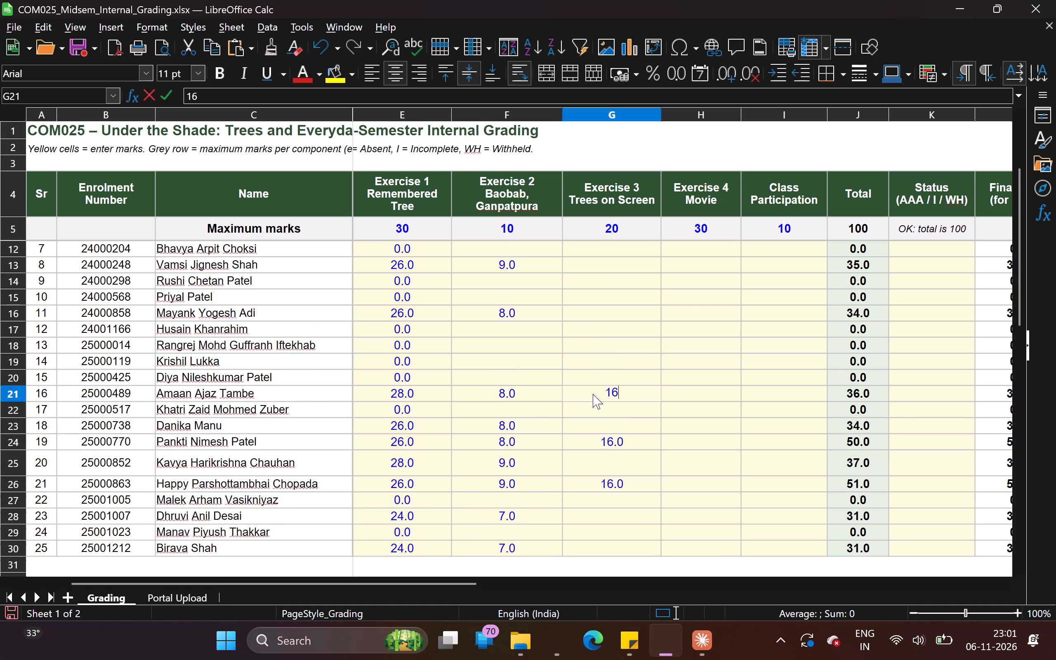
{"action": "scroll", "coordinate": [593, 394], "scroll_direction": "down", "scroll_amount": 1}
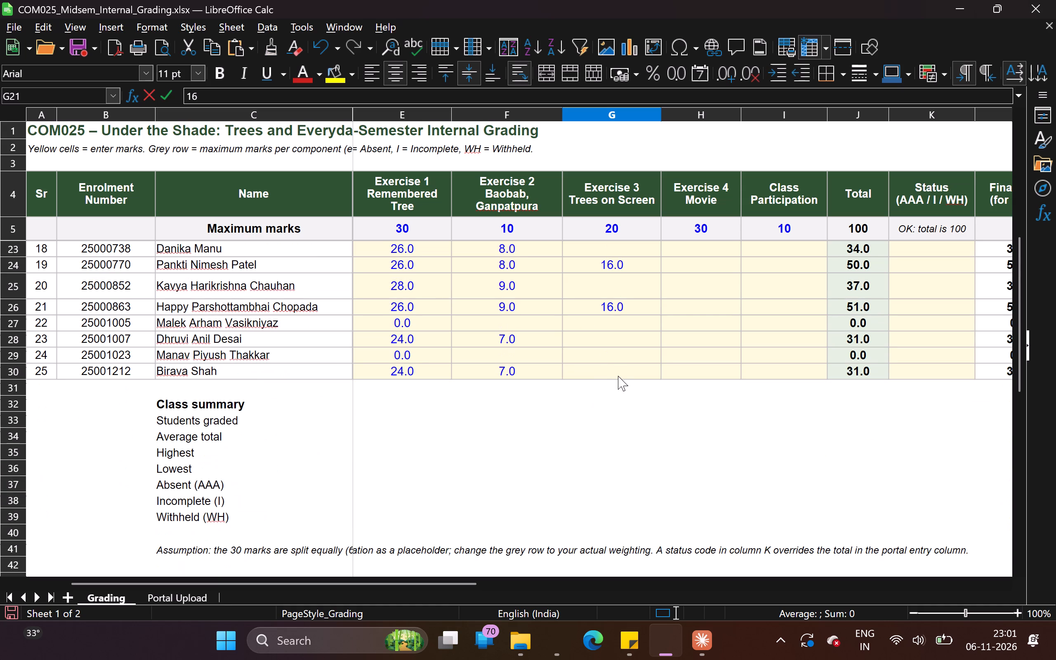
{"action": "left_click", "coordinate": [589, 376]}
{"action": "type", "text": "16"}
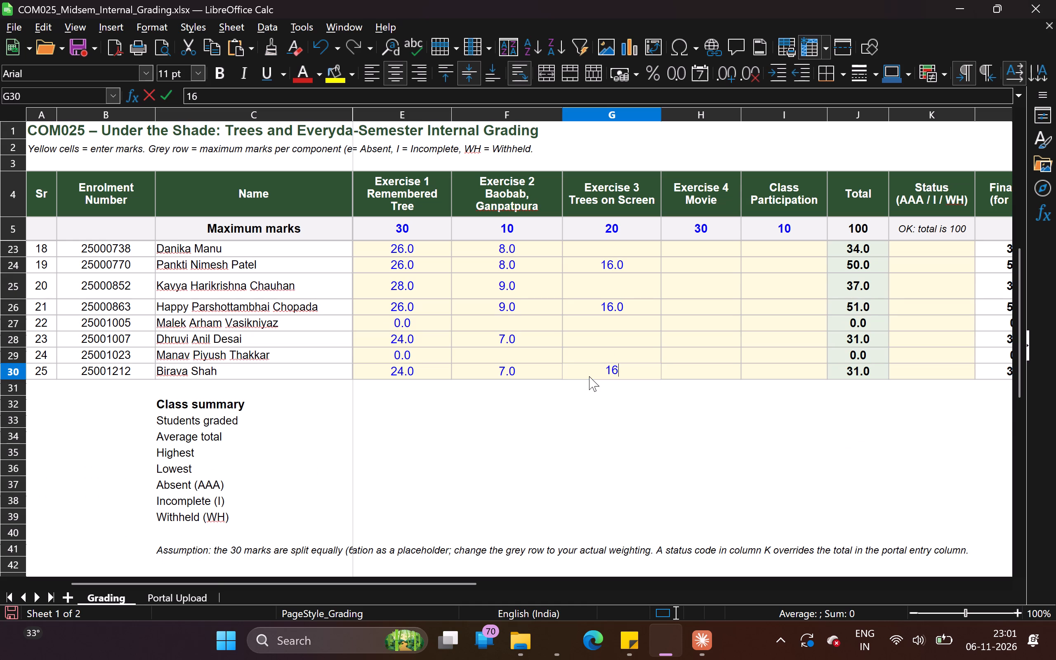
{"action": "left_click", "coordinate": [591, 251]}
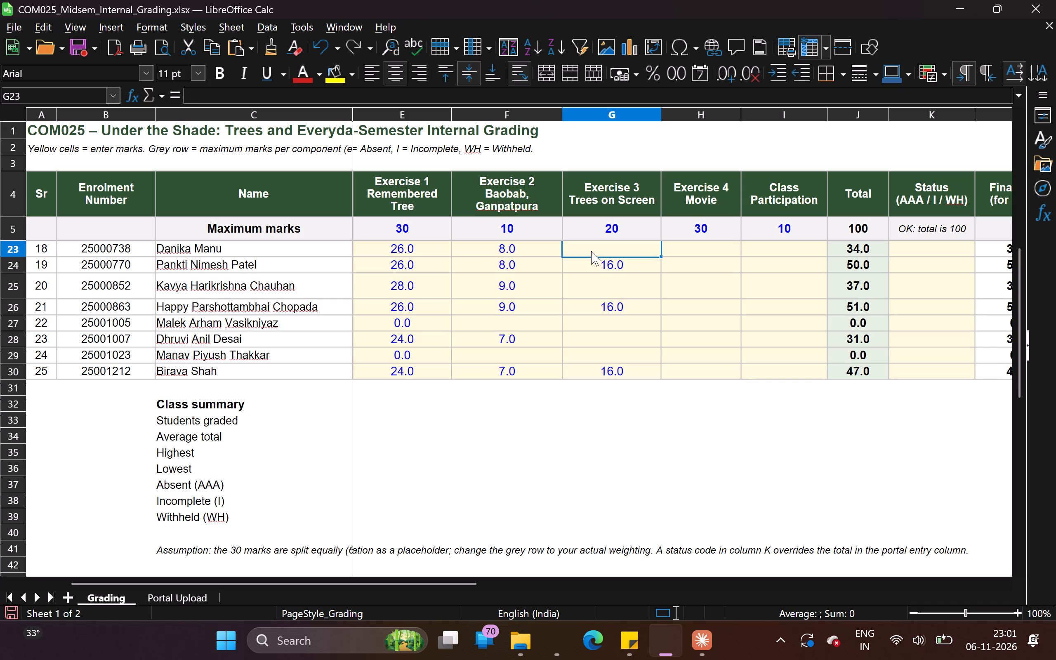
{"action": "type", "text": "16"}
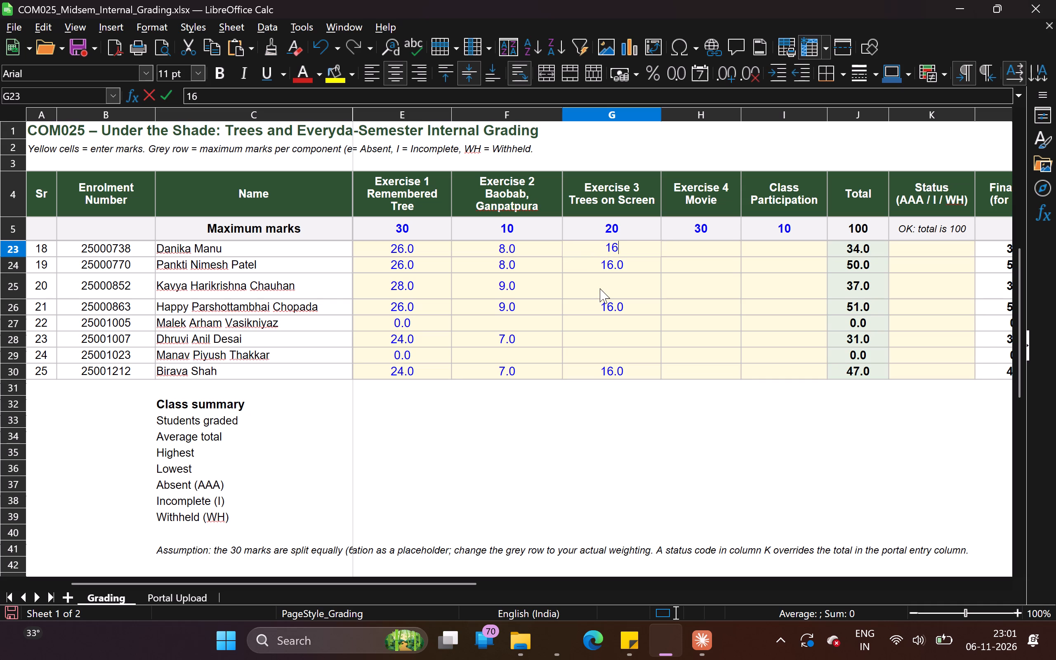
Enter 15 as the Exercise 3 mark for the student at Sr 23.
{"action": "left_click", "coordinate": [596, 339]}
{"action": "type", "text": "15"}
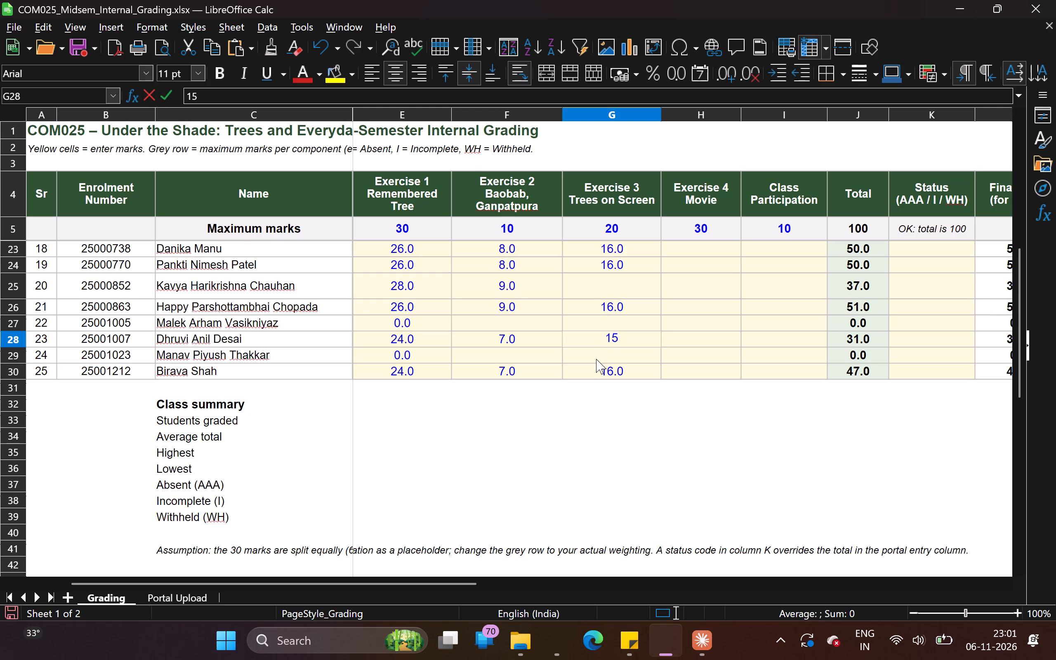
{"action": "left_click", "coordinate": [596, 359]}
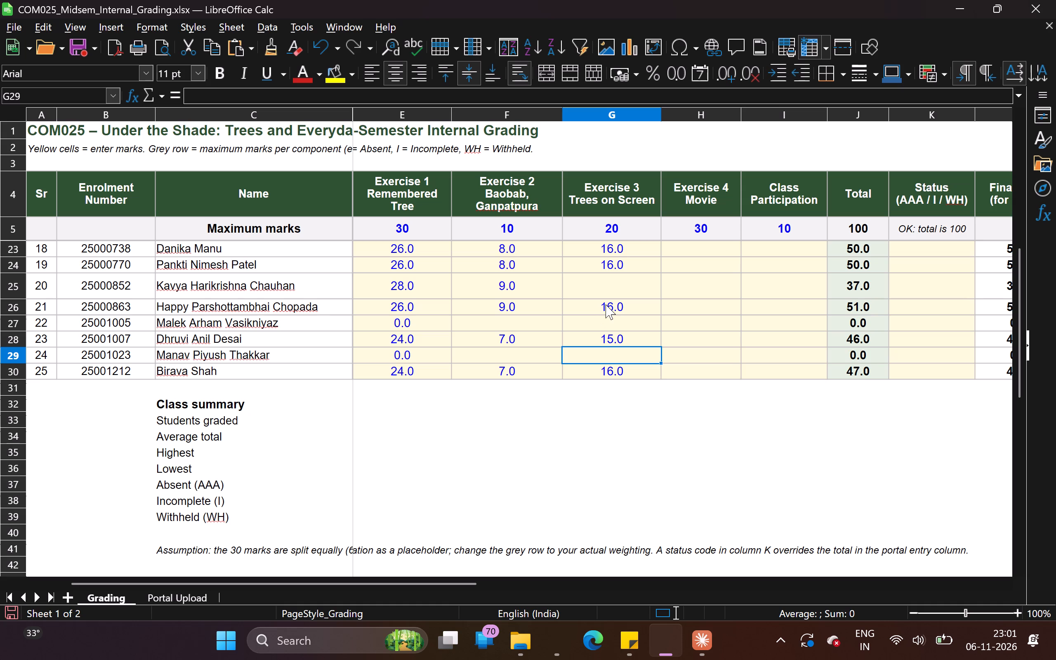
Enter 18 as the Exercise 3 mark for the student at Sr 20.
{"action": "scroll", "coordinate": [606, 304], "scroll_direction": "up", "scroll_amount": 2}
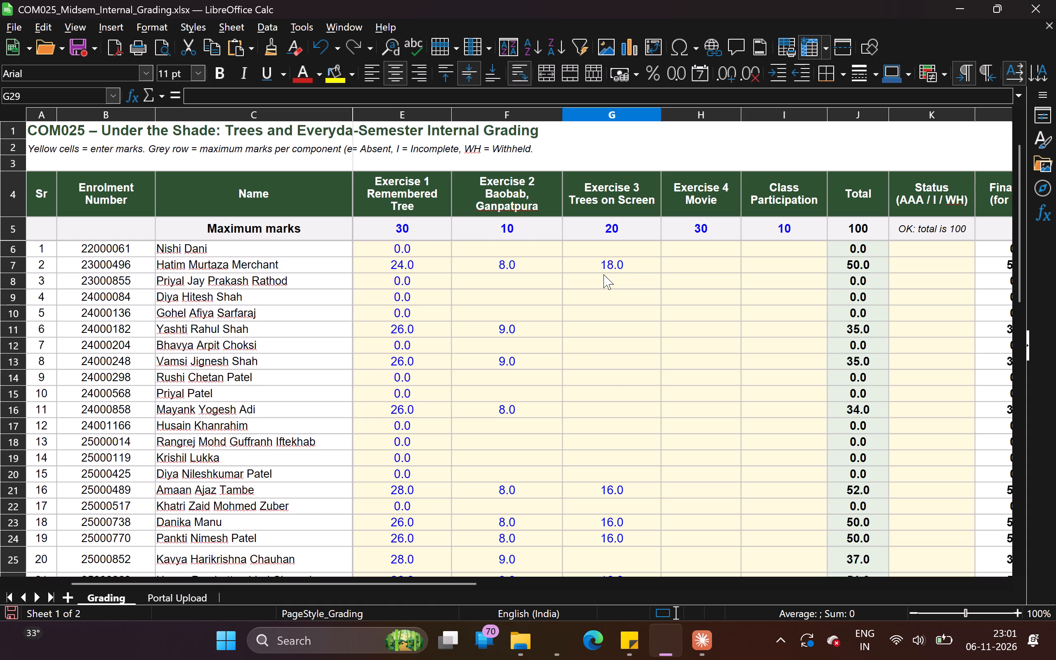
{"action": "scroll", "coordinate": [603, 274], "scroll_direction": "down", "scroll_amount": 1}
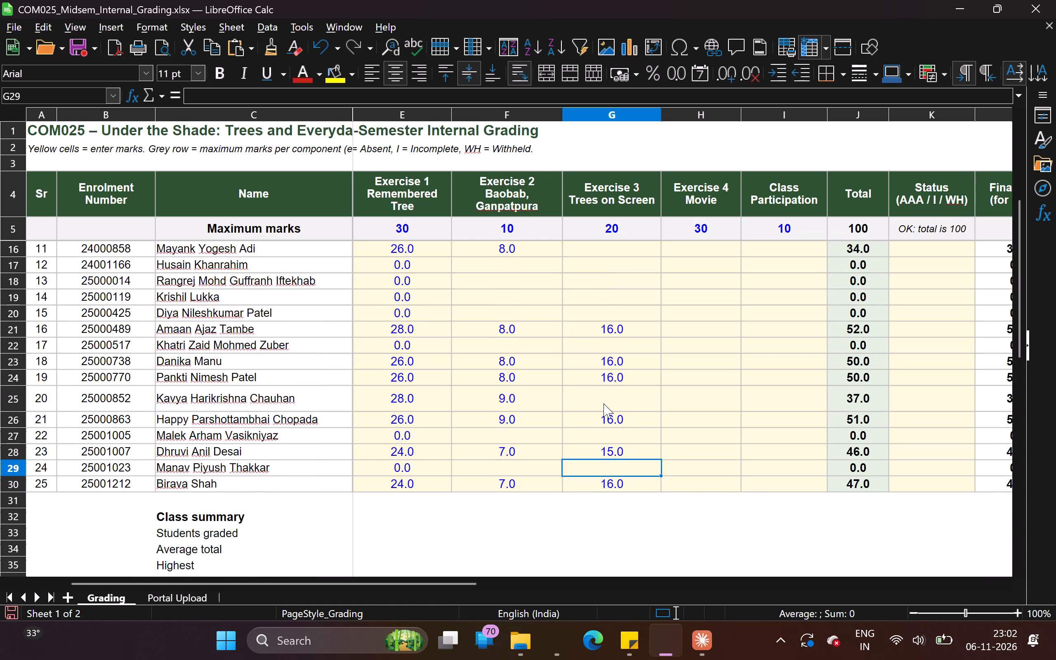
{"action": "left_click", "coordinate": [603, 403]}
{"action": "type", "text": "18"}
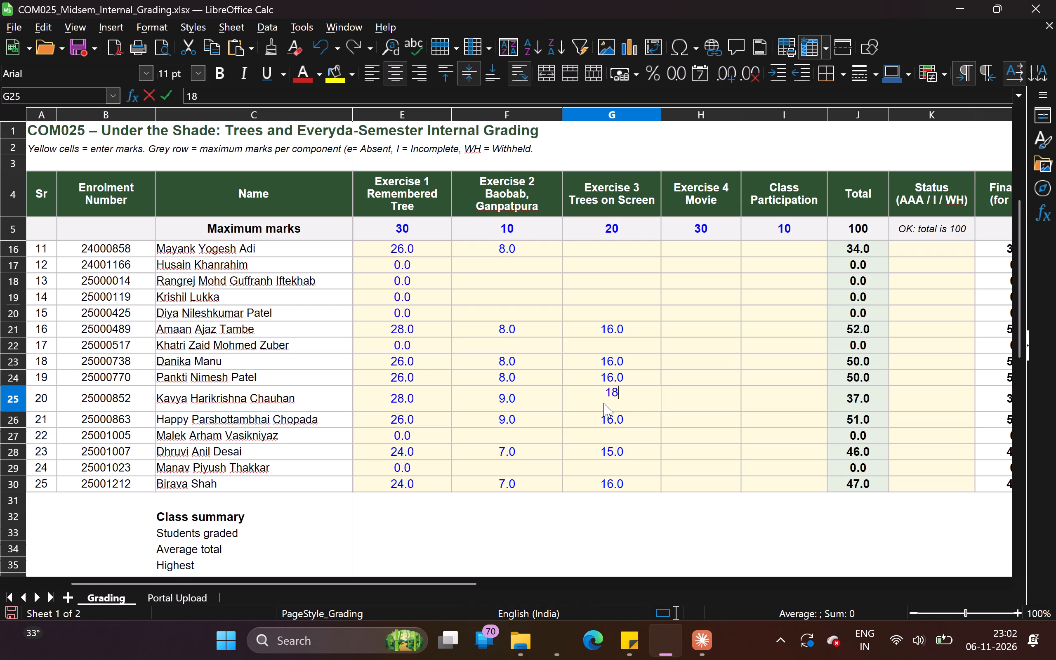
Enter 16 as the Exercise 3 mark for the student at Sr 10.
{"action": "left_click", "coordinate": [588, 241]}
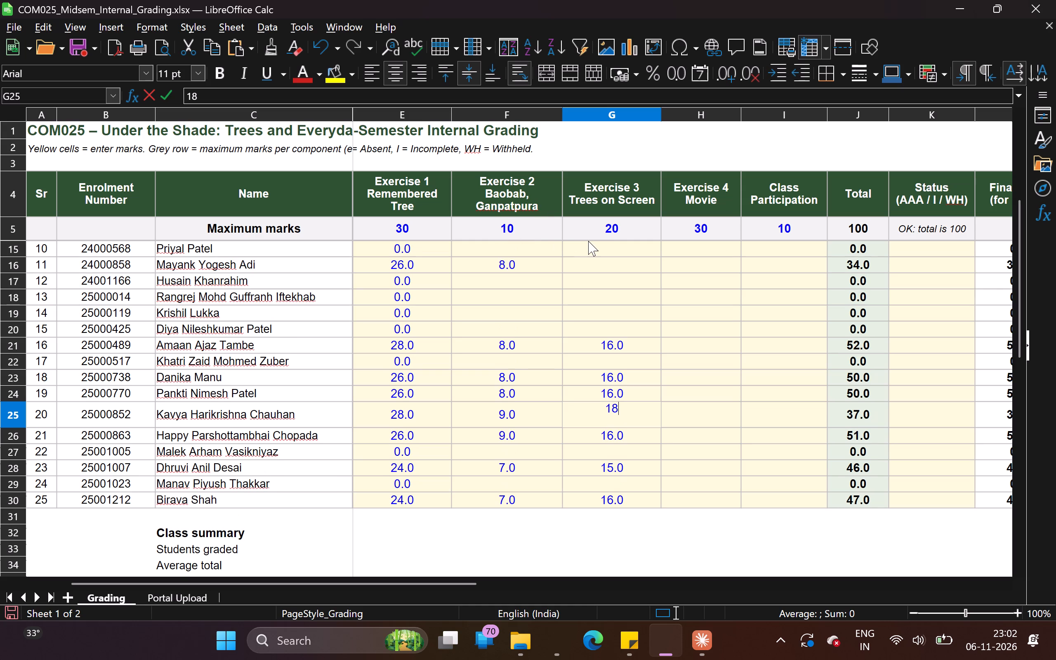
{"action": "type", "text": "16"}
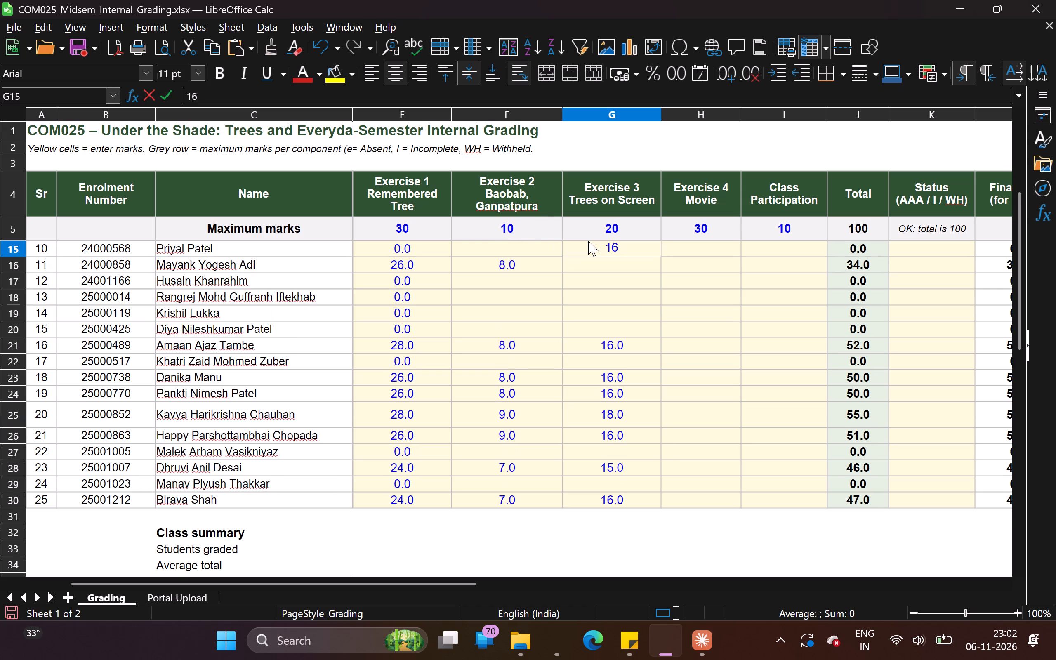
{"action": "left_click", "coordinate": [599, 285]}
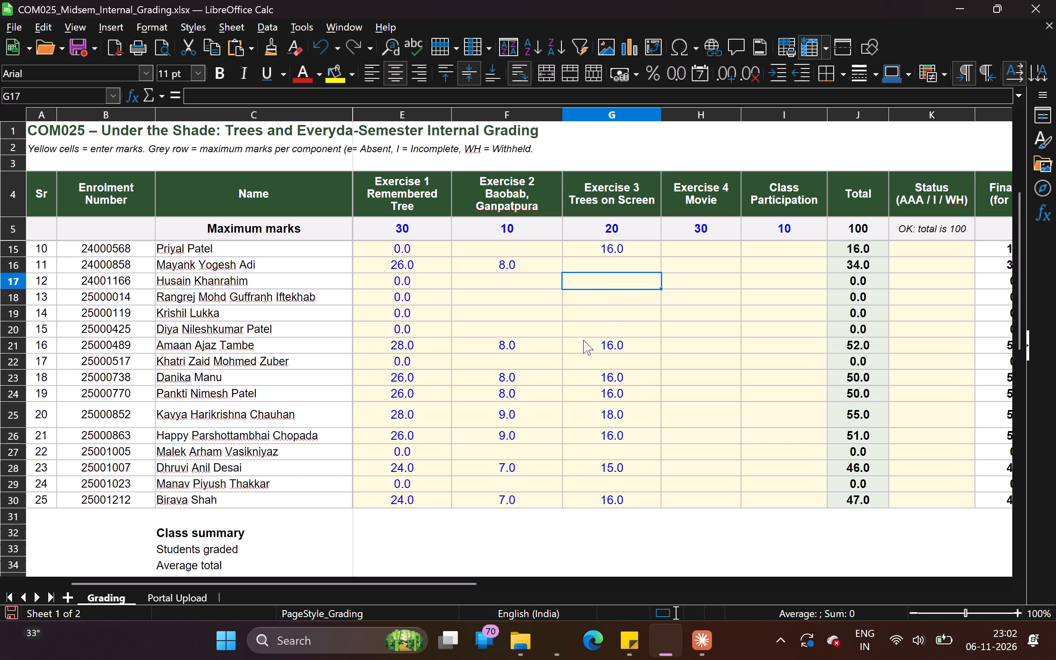
Enter 18 as the Exercise 3 mark for the students at Sr 8 and Sr 6.
{"action": "scroll", "coordinate": [589, 334], "scroll_direction": "up", "scroll_amount": 1}
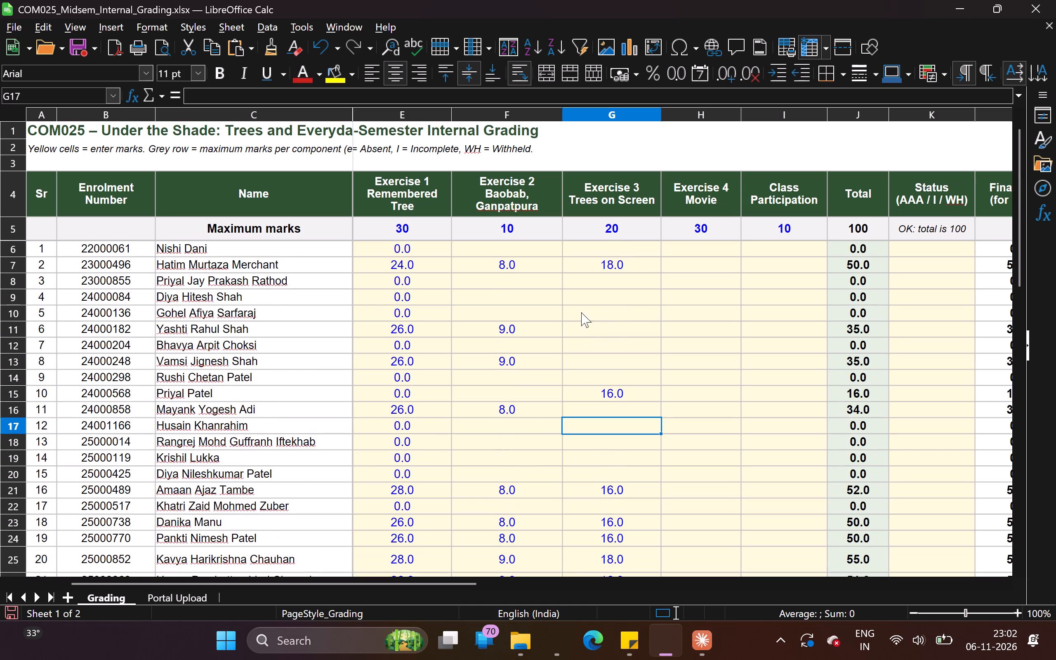
{"action": "left_click", "coordinate": [591, 361]}
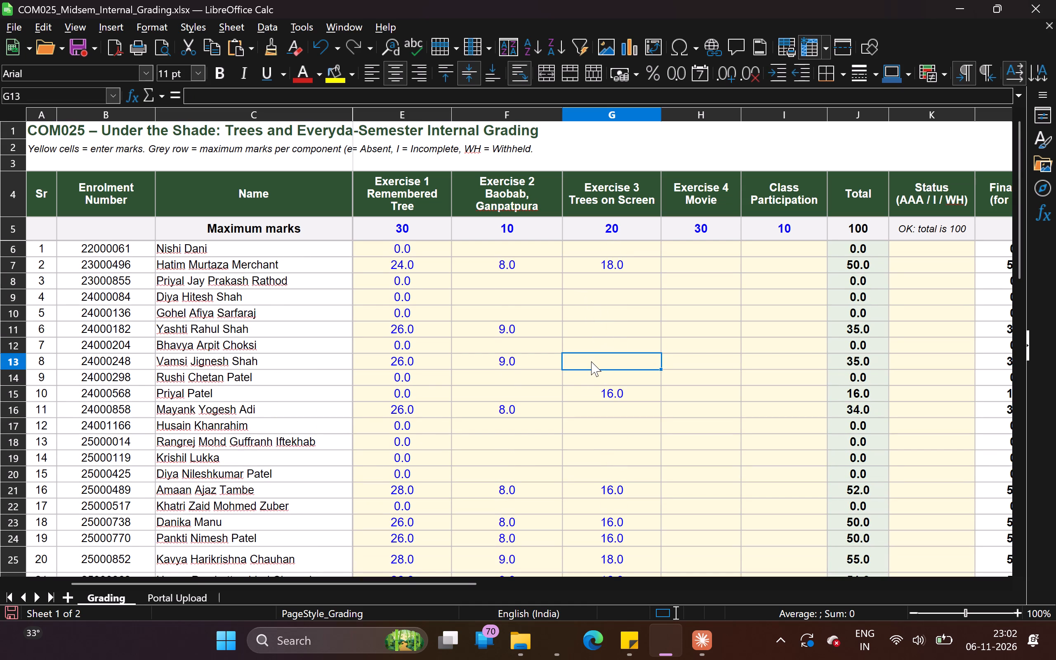
{"action": "type", "text": "18"}
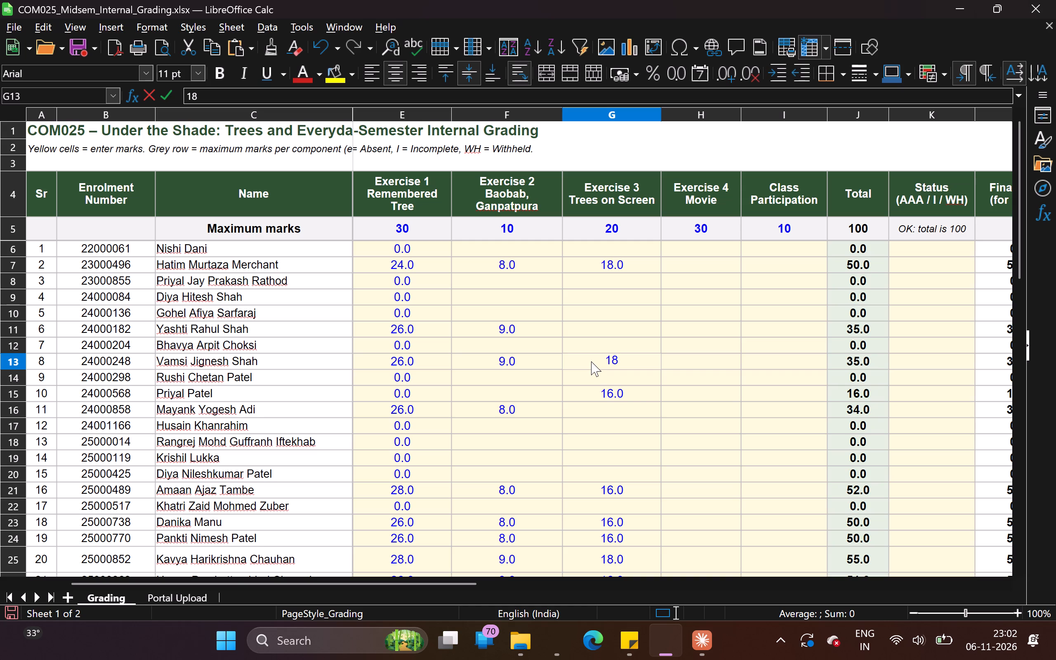
{"action": "left_click", "coordinate": [583, 323]}
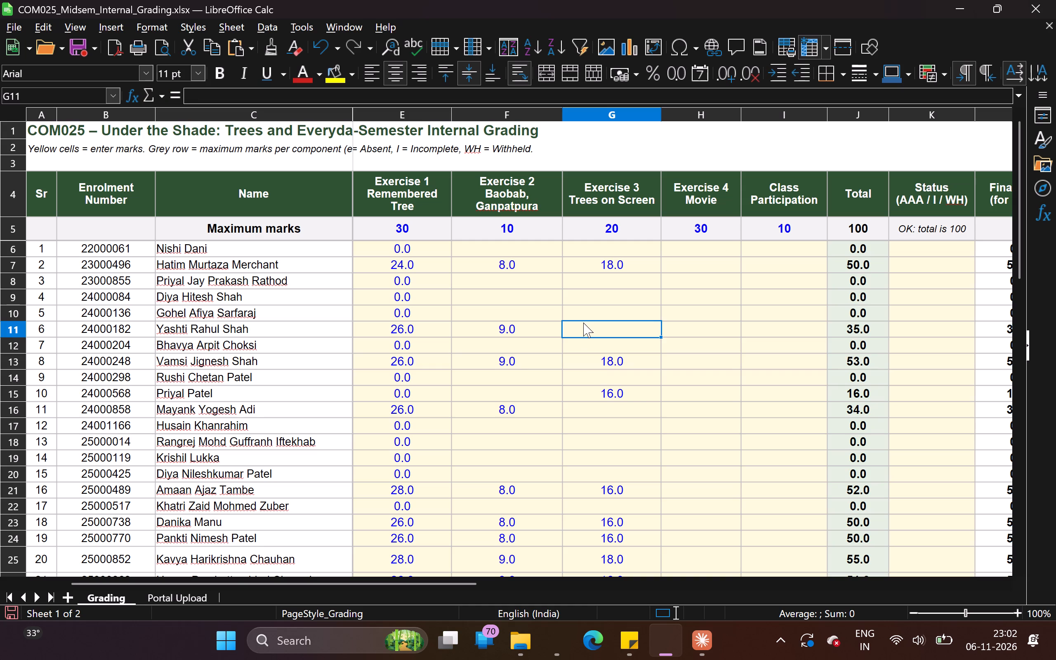
{"action": "type", "text": "15"}
{"action": "key", "text": "BackSpace"}
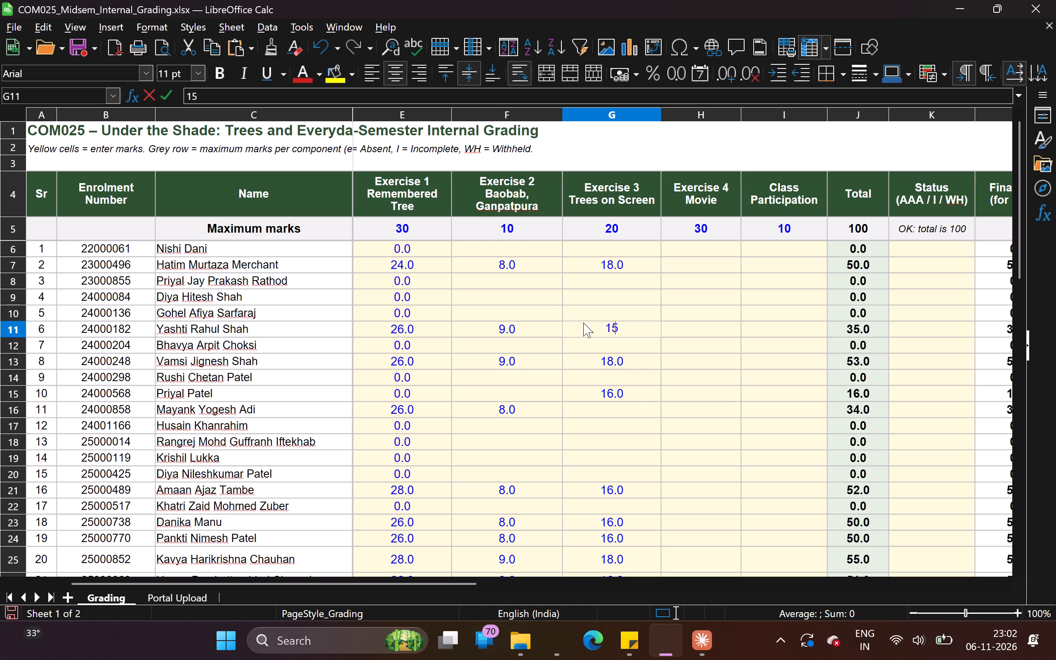
{"action": "key", "text": "8"}
{"action": "left_click", "coordinate": [620, 262]}
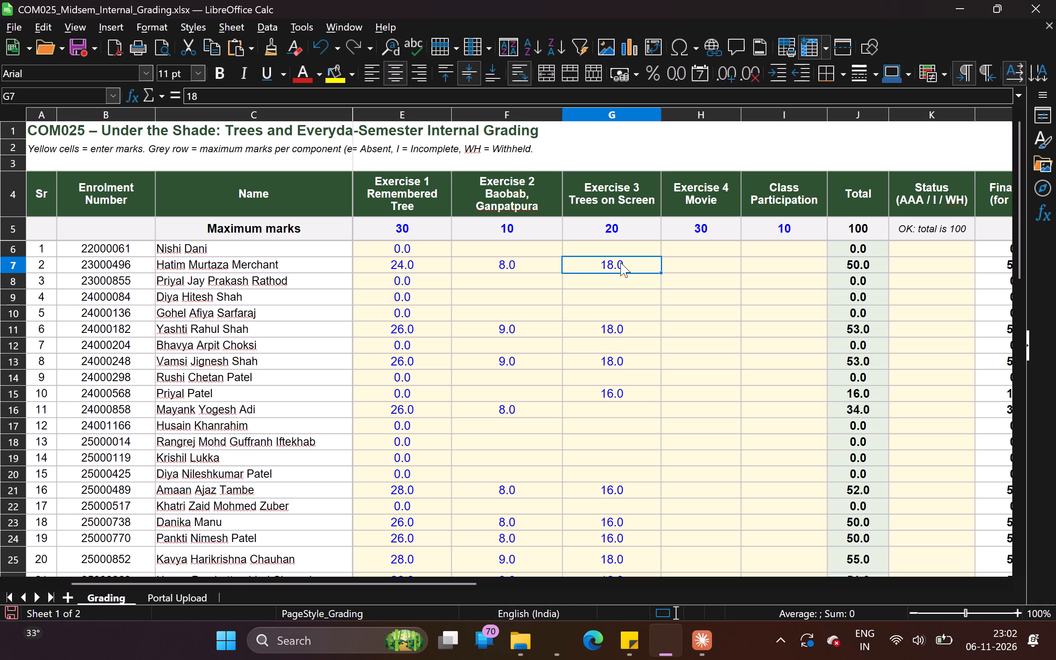
Enter 0 as the Exercise 3 mark for the students at Sr 1, 3, 4, 5 and 7.
{"action": "scroll", "coordinate": [620, 262], "scroll_direction": "up", "scroll_amount": 1}
{"action": "left_click", "coordinate": [620, 244]}
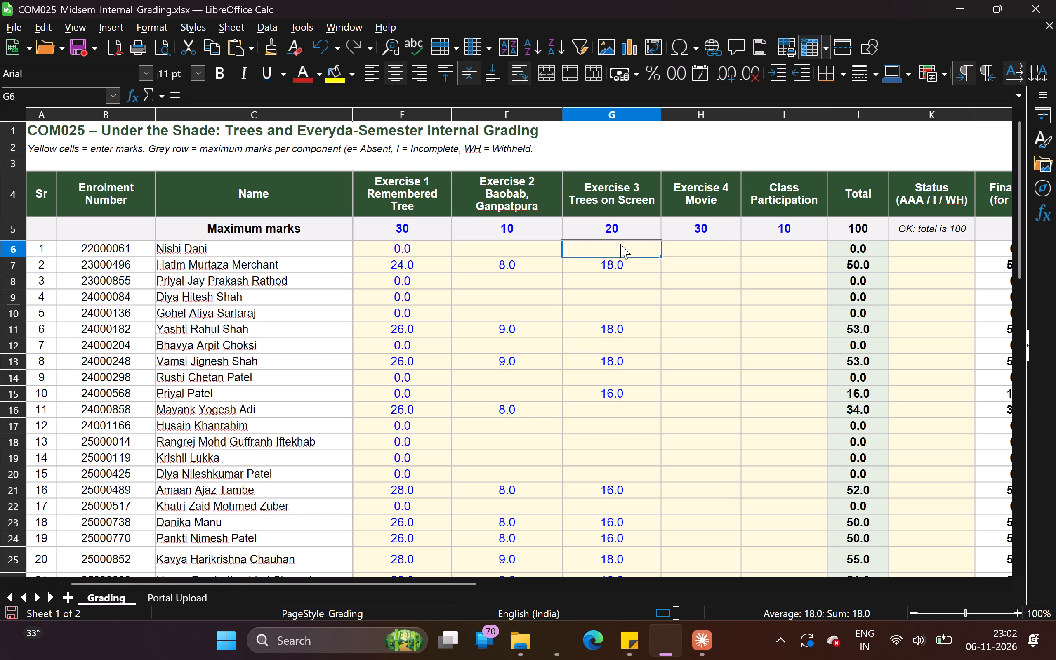
{"action": "key", "text": "0"}
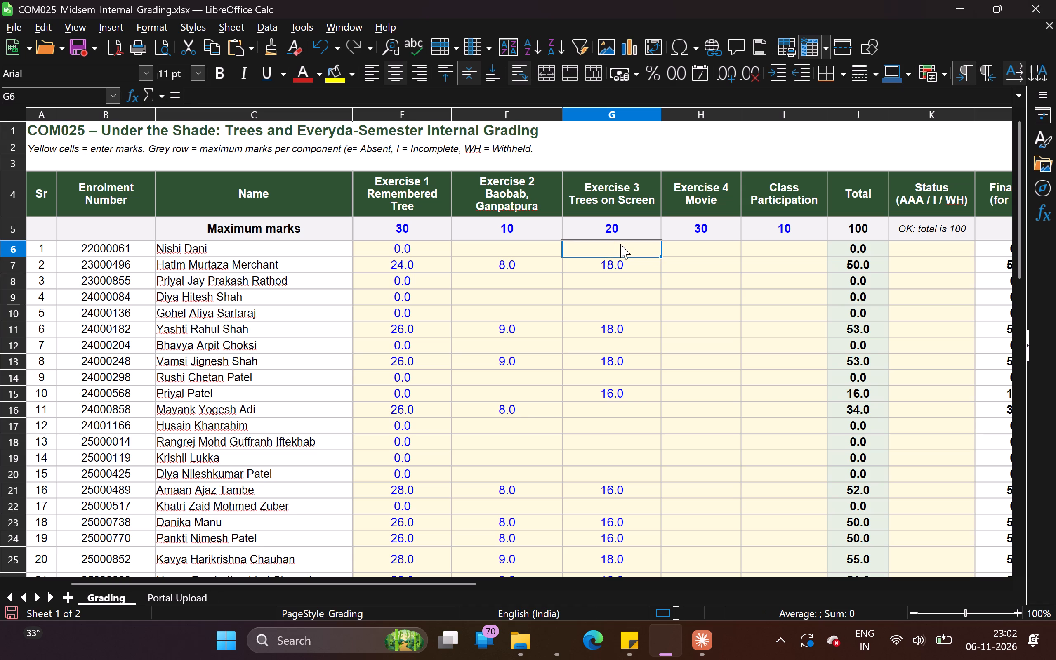
{"action": "key", "text": "Down"}
{"action": "key", "text": "Down"}
{"action": "key", "text": "0"}
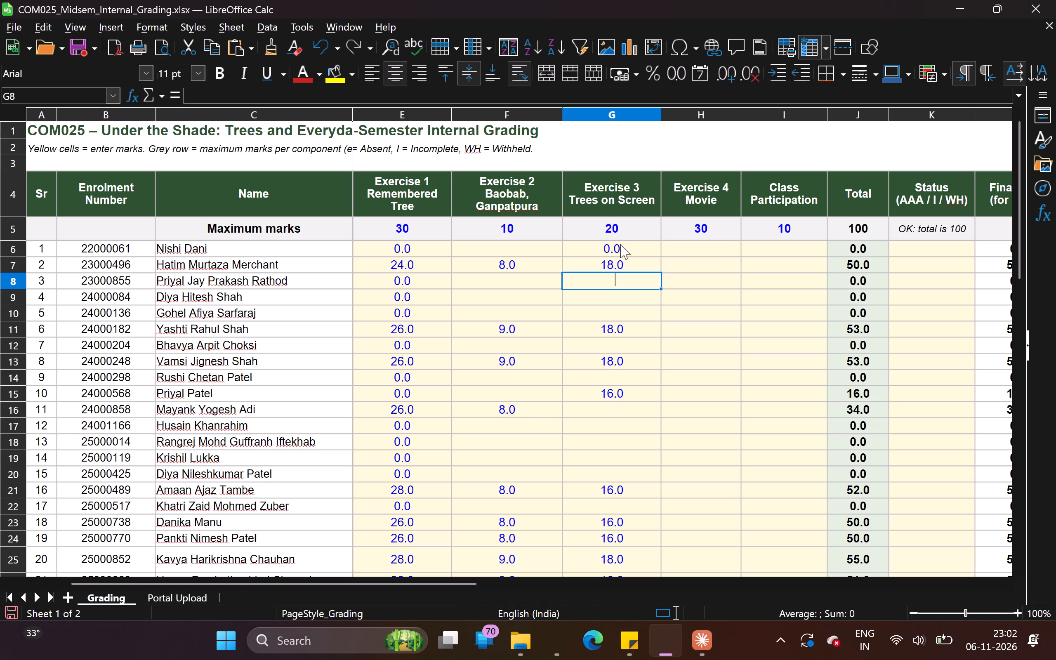
{"action": "key", "text": "Down"}
{"action": "key", "text": "0"}
{"action": "key", "text": "Down"}
{"action": "key", "text": "0"}
{"action": "key", "text": "Down"}
{"action": "key", "text": "Down"}
{"action": "key", "text": "0"}
{"action": "key", "text": "Down"}
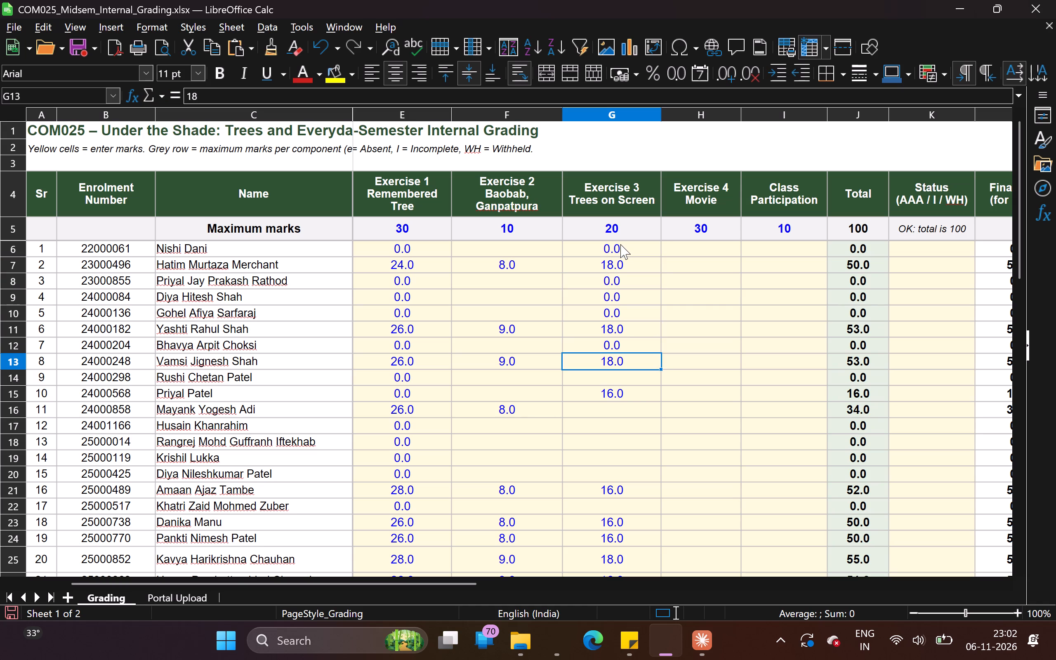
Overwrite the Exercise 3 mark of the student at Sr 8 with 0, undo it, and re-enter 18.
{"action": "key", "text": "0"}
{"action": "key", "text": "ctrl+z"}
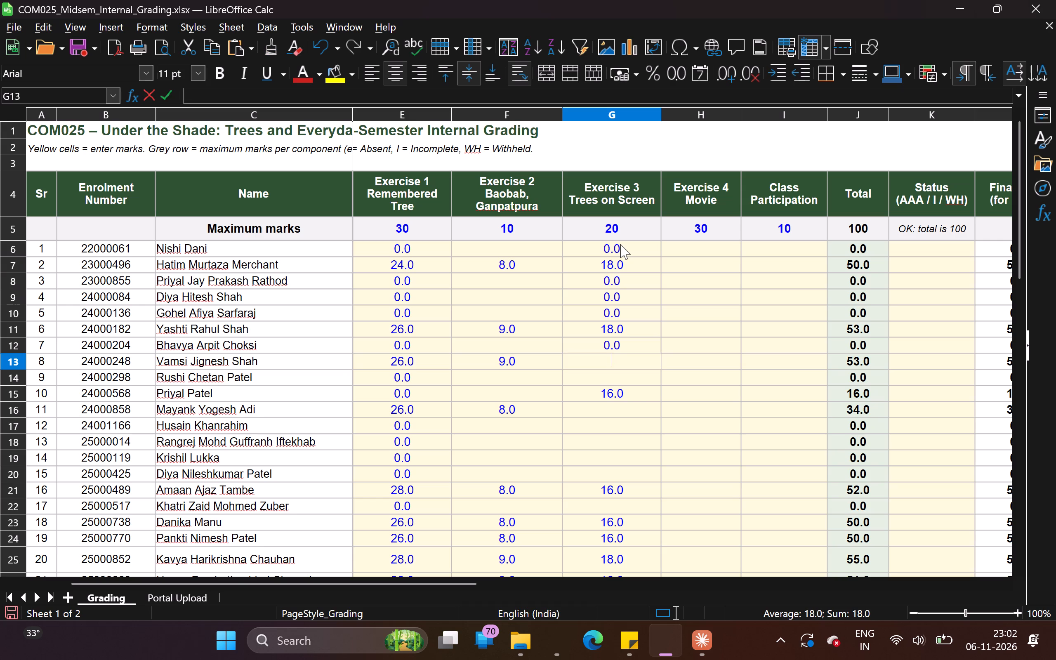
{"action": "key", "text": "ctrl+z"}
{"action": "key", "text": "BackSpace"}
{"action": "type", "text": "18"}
Enter 0 as the Exercise 3 mark for the students at Sr 9, 11, 12, 13, 14 and 15.
{"action": "key", "text": "Down"}
{"action": "key", "text": "0"}
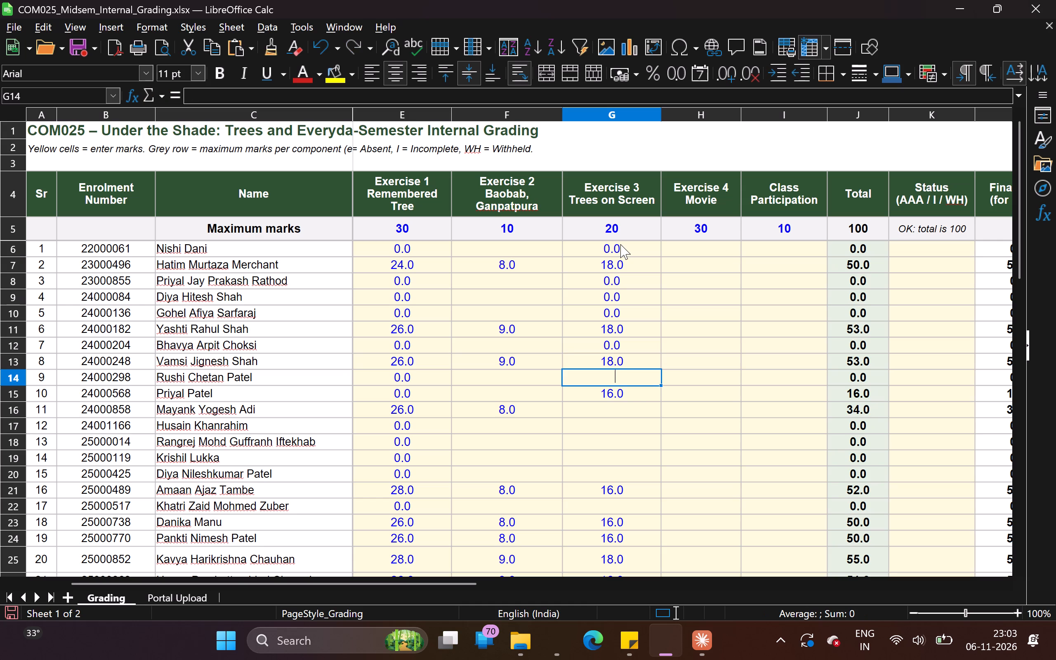
{"action": "key", "text": "Down"}
{"action": "key", "text": "Down"}
{"action": "key", "text": "0"}
{"action": "key", "text": "Down"}
{"action": "key", "text": "0"}
{"action": "key", "text": "Down"}
{"action": "key", "text": "0"}
{"action": "key", "text": "Down"}
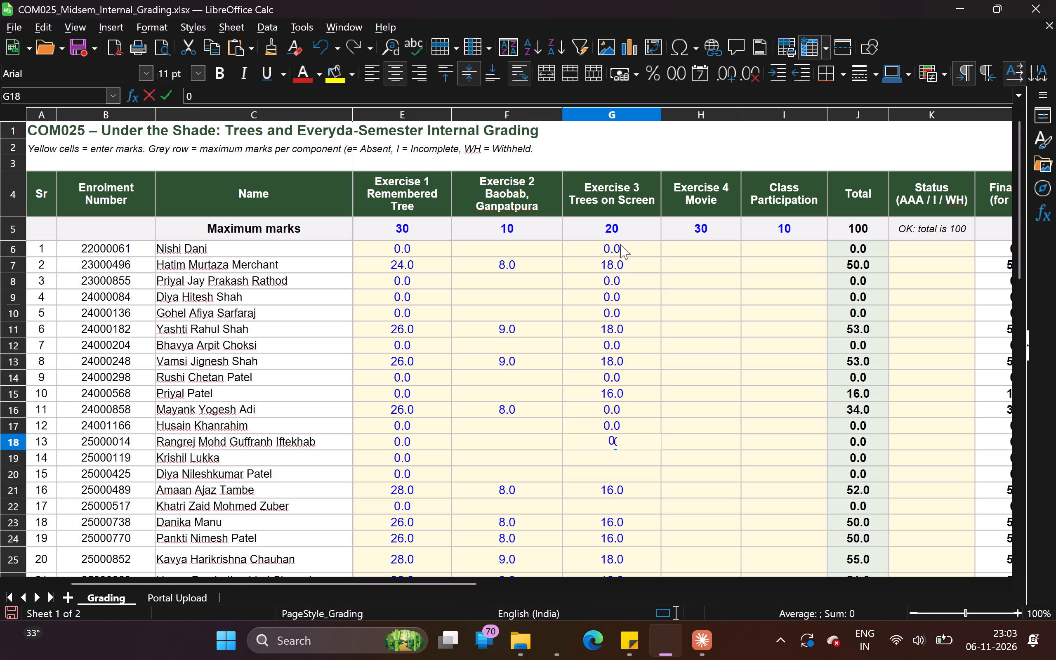
{"action": "key", "text": "0"}
{"action": "key", "text": "Down"}
{"action": "key", "text": "0"}
{"action": "key", "text": "Down"}
Enter 0 as the Exercise 3 mark for the students at Sr 17, 22 and 24.
{"action": "key", "text": "Down"}
{"action": "key", "text": "0"}
{"action": "key", "text": "Down"}
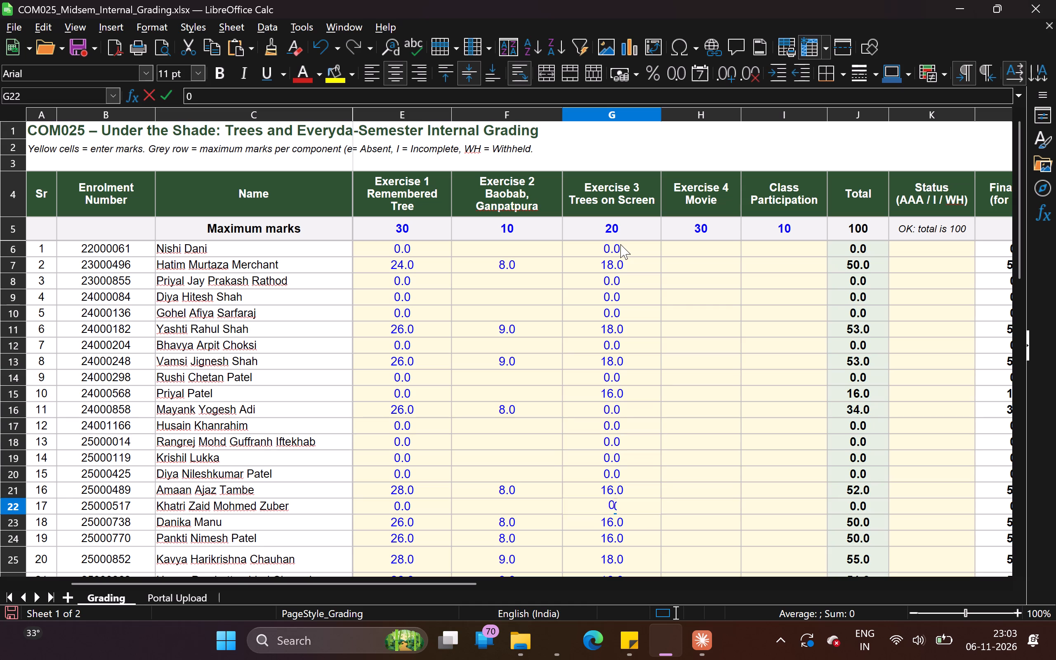
{"action": "key", "text": "Down"}
{"action": "key", "text": "Down"}
{"action": "key", "text": "Down"}
{"action": "key", "text": "Down"}
{"action": "key", "text": "0"}
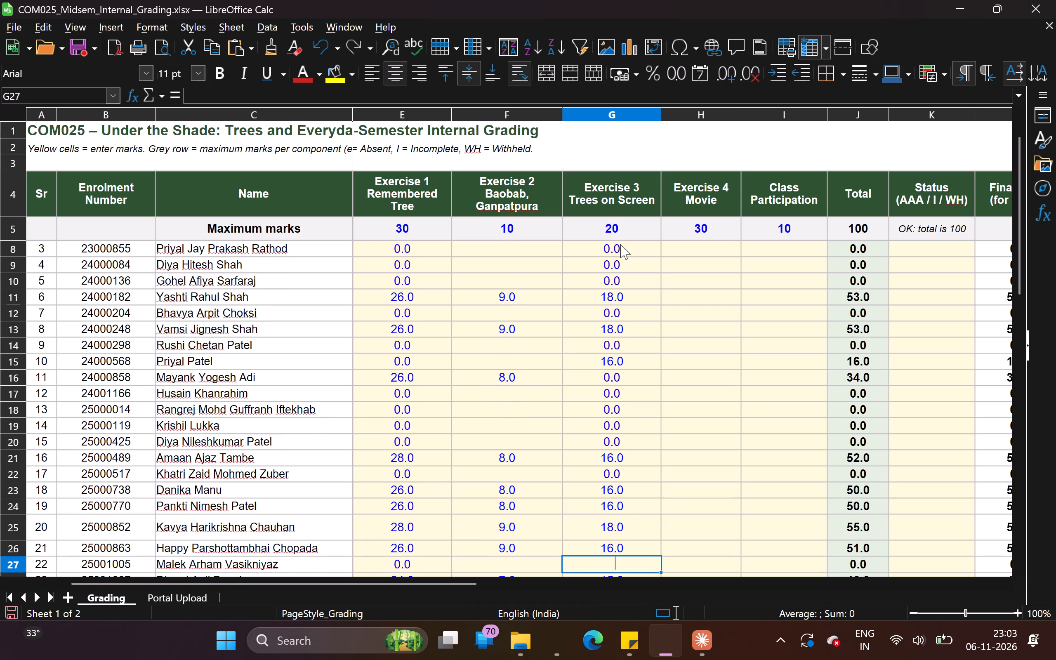
{"action": "key", "text": "Down"}
{"action": "key", "text": "Down"}
{"action": "key", "text": "0"}
{"action": "key", "text": "Down"}
{"action": "key", "text": "Down"}
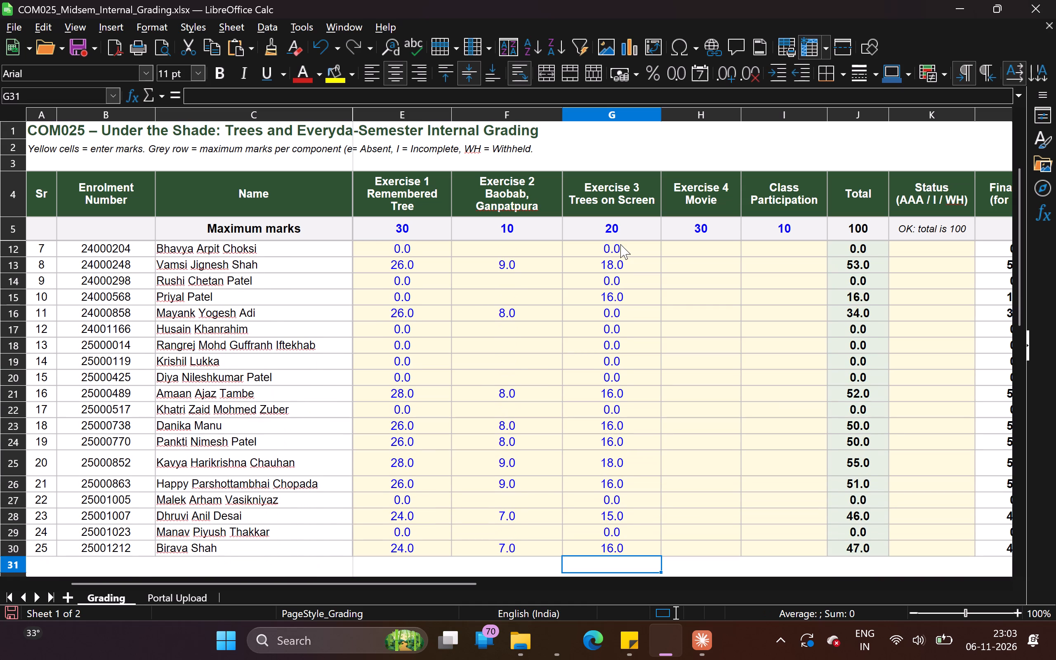
Enter 0 as the Exercise 2 mark for the students at Sr 24, 22 and 17.
{"action": "key", "text": "Left"}
{"action": "key", "text": "Up"}
{"action": "key", "text": "Up"}
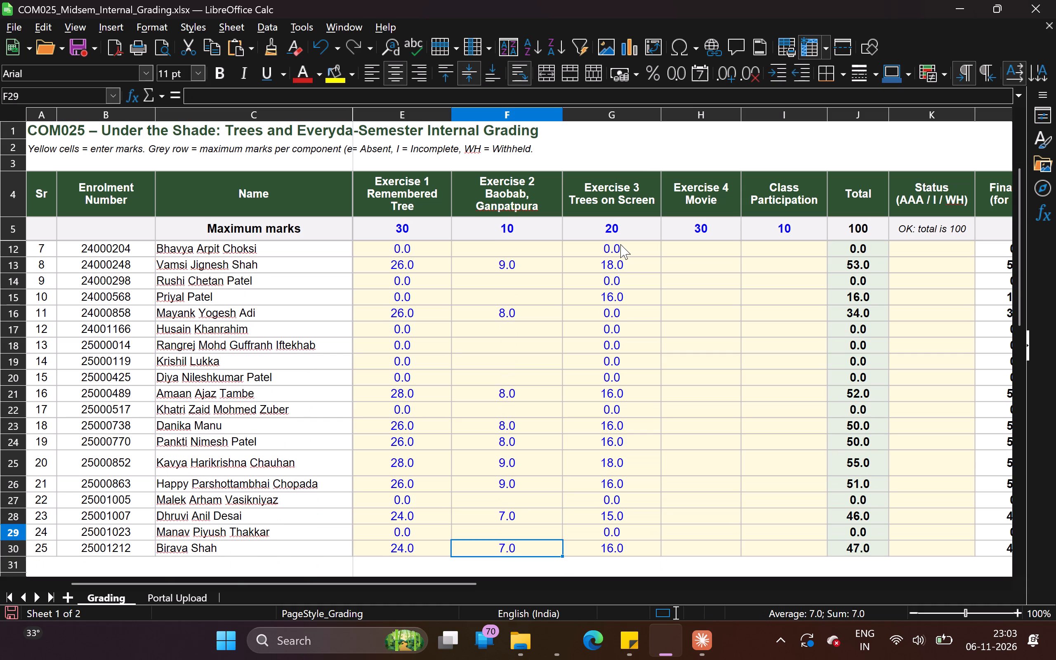
{"action": "key", "text": "0"}
{"action": "key", "text": "Up"}
{"action": "key", "text": "Up"}
{"action": "key", "text": "0"}
{"action": "key", "text": "Up"}
{"action": "key", "text": "Up"}
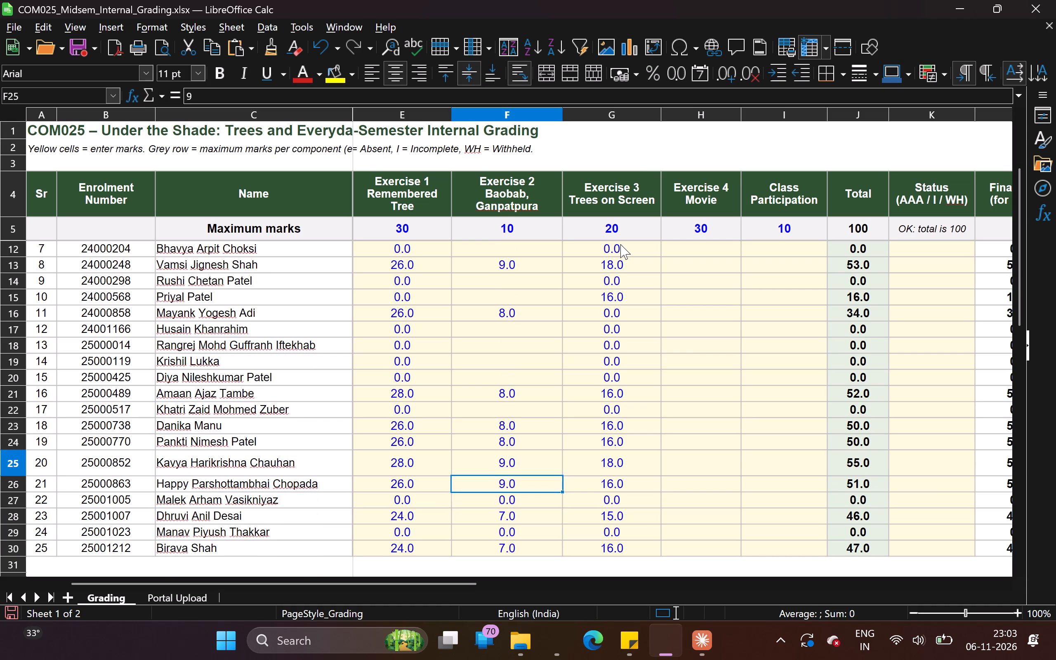
{"action": "key", "text": "Up"}
{"action": "key", "text": "Up"}
{"action": "key", "text": "Up"}
{"action": "key", "text": "0"}
{"action": "key", "text": "Up"}
Enter 0 as the Exercise 2 mark for the students at Sr 15, 14, 13 and 12.
{"action": "key", "text": "Up"}
{"action": "key", "text": "0"}
{"action": "key", "text": "Up"}
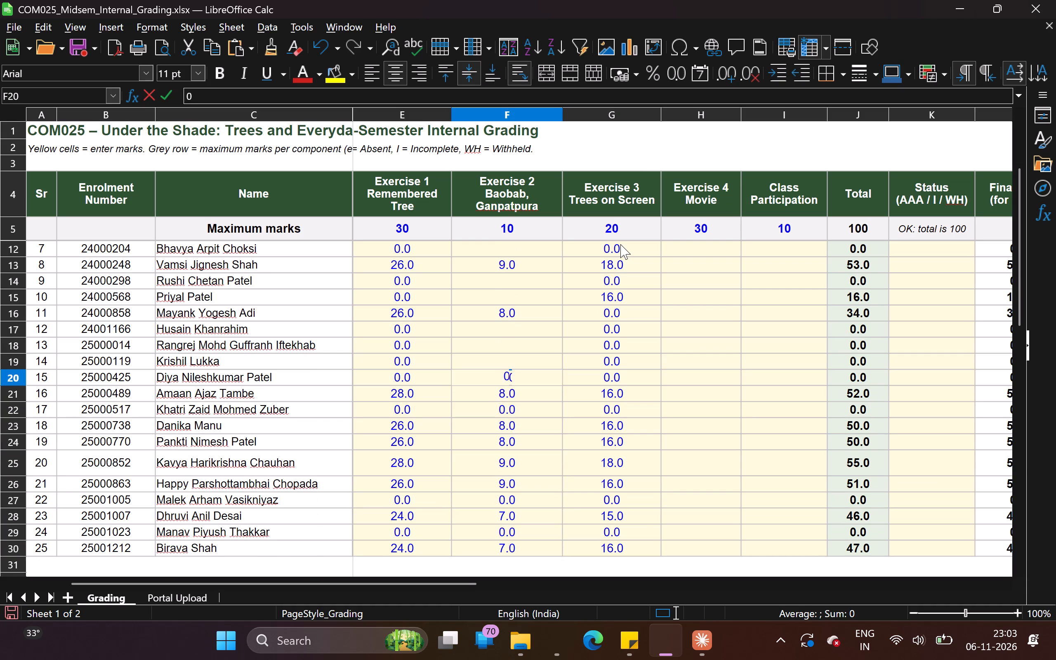
{"action": "key", "text": "Up"}
{"action": "key", "text": "0"}
{"action": "key", "text": "Down"}
{"action": "key", "text": "0"}
{"action": "key", "text": "Up"}
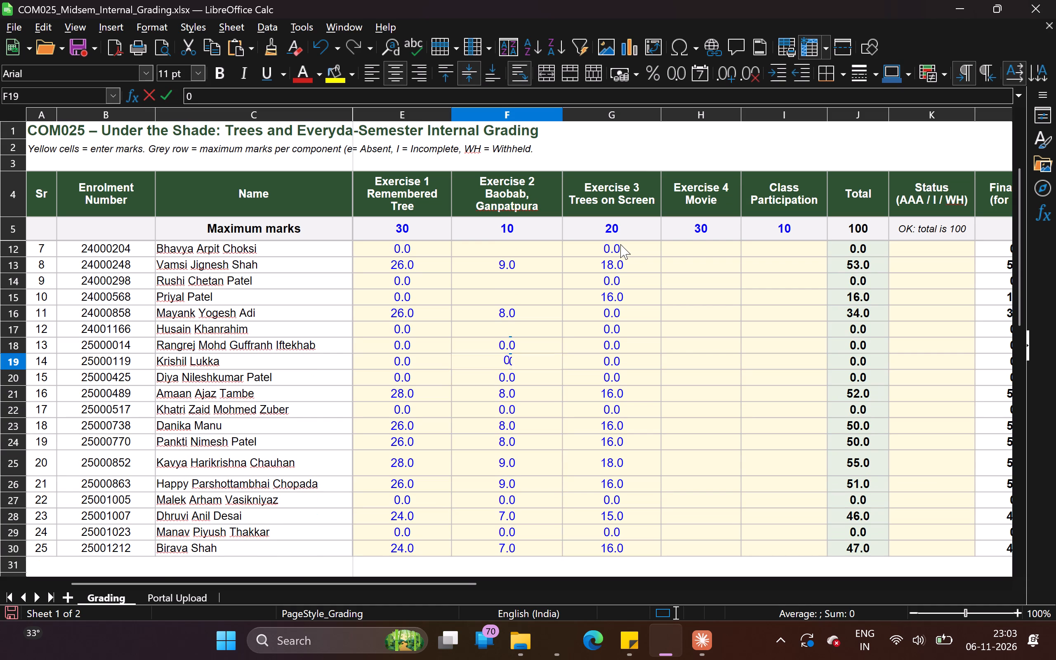
{"action": "key", "text": "Up"}
{"action": "key", "text": "0"}
{"action": "key", "text": "Up"}
Enter 0 as the Exercise 2 mark for the students at Sr 10, 9 and 7.
{"action": "key", "text": "Up"}
{"action": "key", "text": "0"}
{"action": "key", "text": "Up"}
{"action": "key", "text": "0"}
{"action": "key", "text": "Up"}
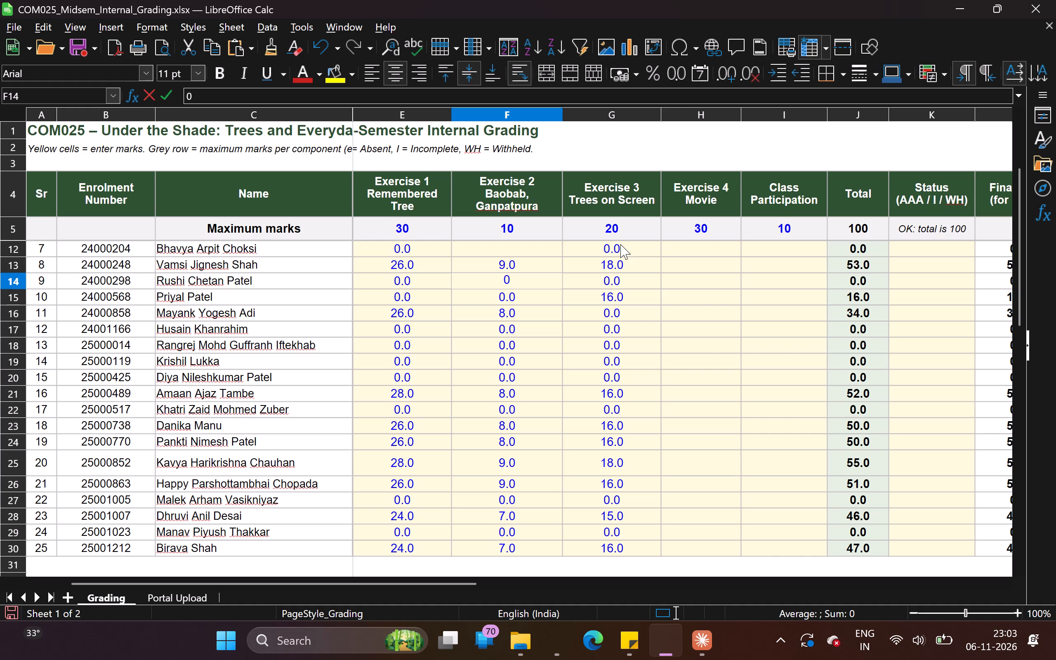
{"action": "key", "text": "Up"}
{"action": "key", "text": "0"}
{"action": "key", "text": "Up"}
Enter 0 as the Exercise 2 mark for the students at Sr 3, 4 and 5.
{"action": "key", "text": "Up"}
{"action": "key", "text": "Up"}
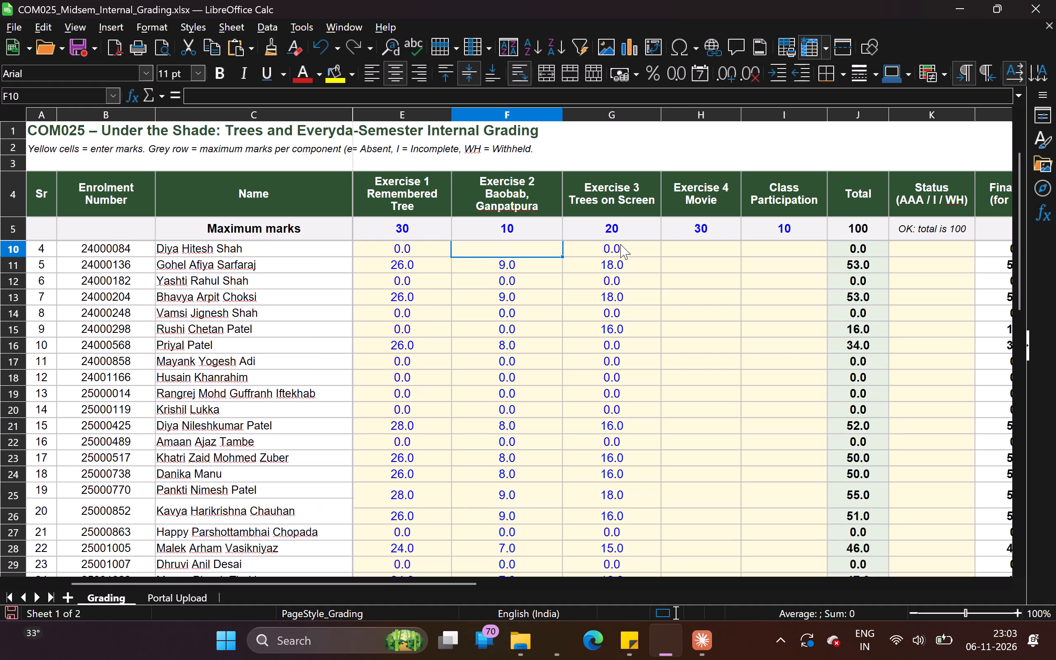
{"action": "key", "text": "Up"}
{"action": "key", "text": "Up"}
{"action": "key", "text": "Up"}
{"action": "key", "text": "Down"}
{"action": "key", "text": "Down"}
{"action": "key", "text": "0"}
{"action": "key", "text": "Down"}
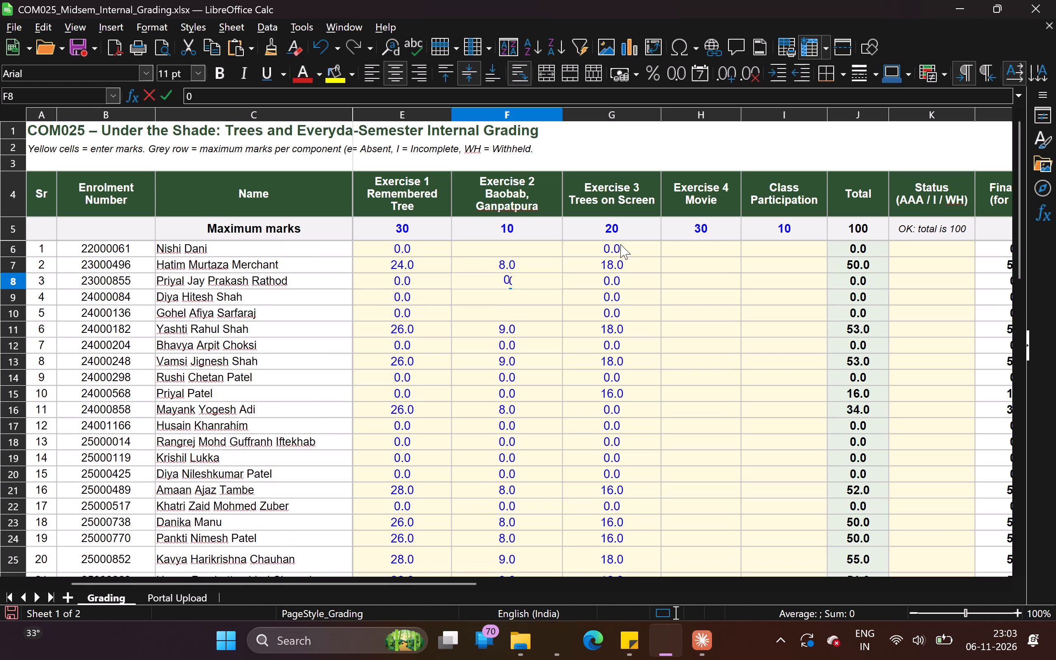
{"action": "key", "text": "0"}
{"action": "key", "text": "Down"}
{"action": "key", "text": "0"}
{"action": "key", "text": "Down"}
Enter 0 as the Exercise 2 mark for the student at Sr 1 and go to that student's Exercise 4 mark.
{"action": "key", "text": "Up"}
{"action": "key", "text": "Up"}
{"action": "key", "text": "Up"}
{"action": "key", "text": "Up"}
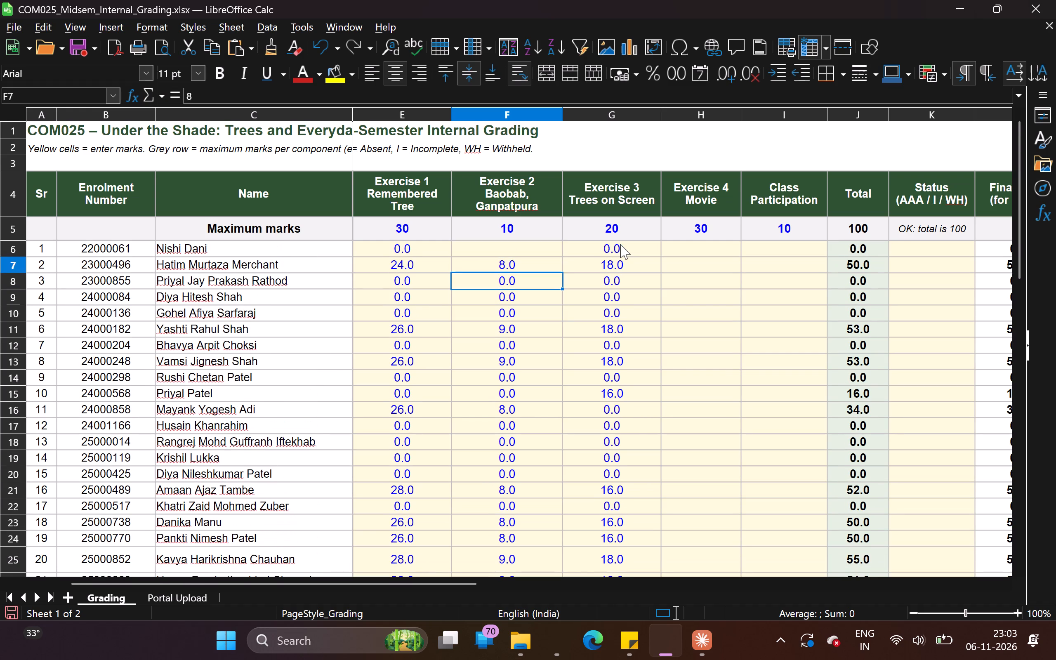
{"action": "key", "text": "Up"}
{"action": "key", "text": "Up"}
{"action": "key", "text": "Up"}
{"action": "key", "text": "Down"}
{"action": "key", "text": "Down"}
{"action": "key", "text": "0"}
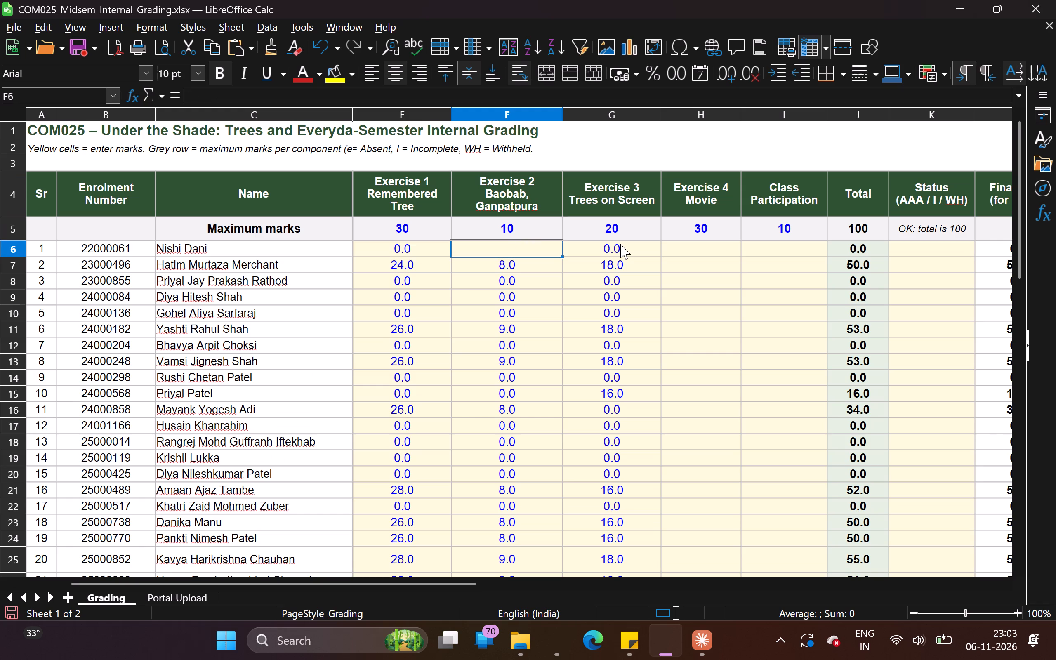
{"action": "key", "text": "Right"}
{"action": "key", "text": "Right"}
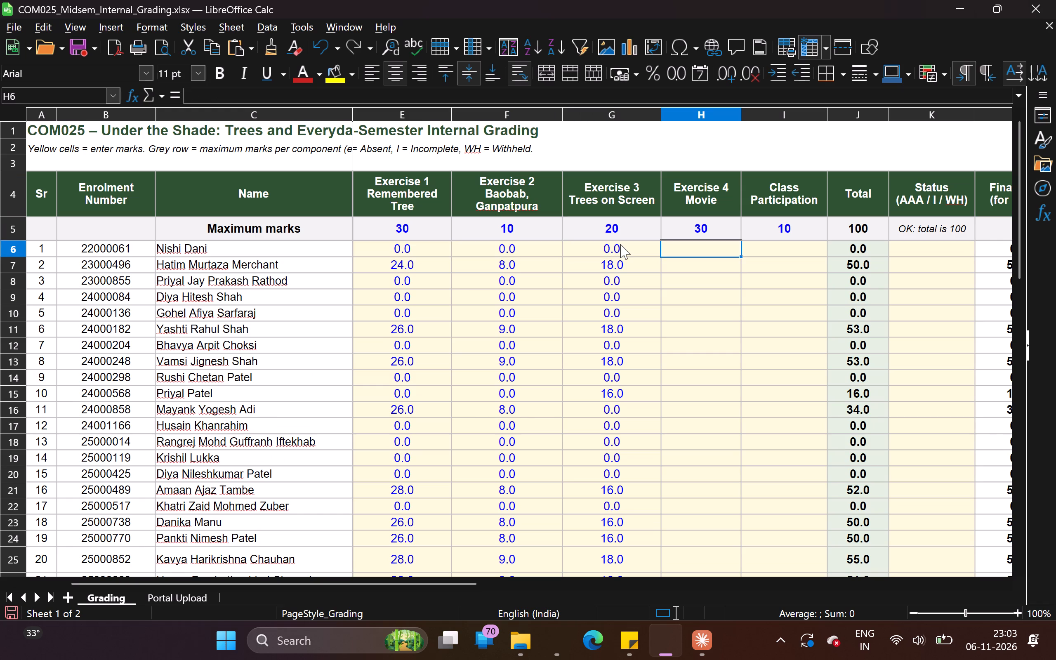
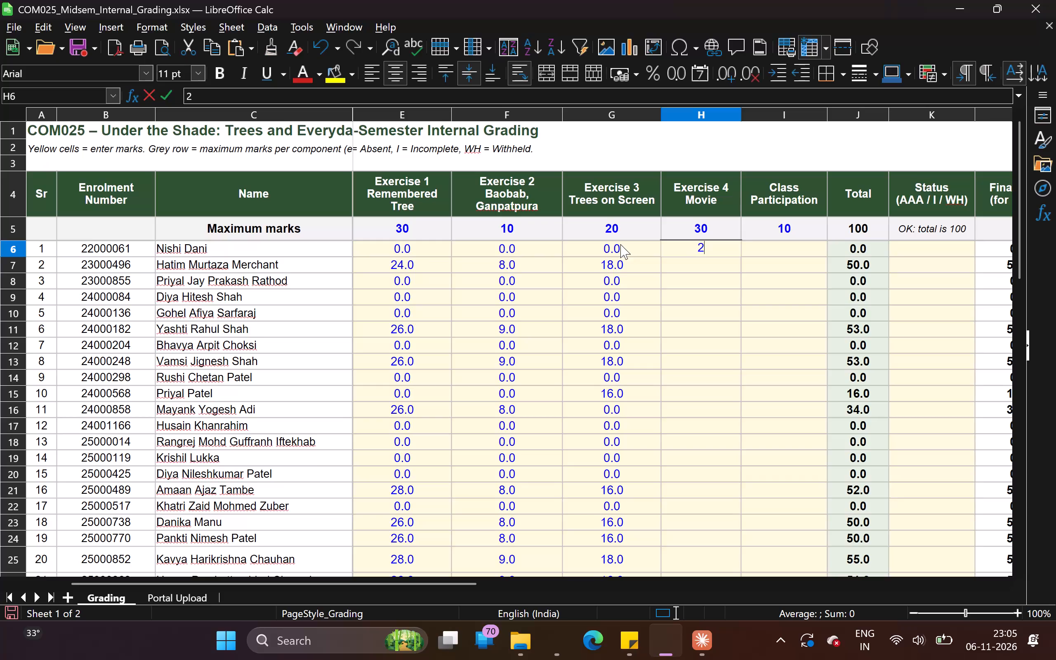
Enter 0 as the Exercise 4 mark for the student at Sr 1.
{"action": "key", "text": "8"}
{"action": "key", "text": "BackSpace"}
{"action": "key", "text": "BackSpace"}
{"action": "key", "text": "0"}
{"action": "key", "text": "Down"}
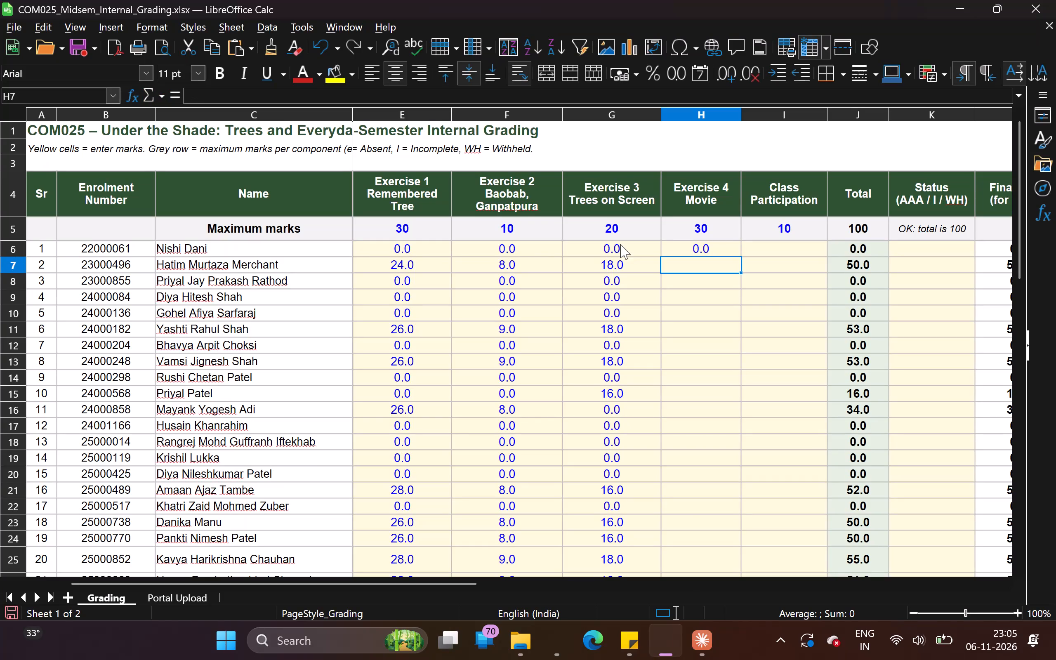
Enter 28 as the Exercise 4 mark for the student at Sr 16.
{"action": "key", "text": "Down"}
{"action": "key", "text": "Down"}
{"action": "key", "text": "Down"}
{"action": "key", "text": "Down"}
{"action": "key", "text": "Down"}
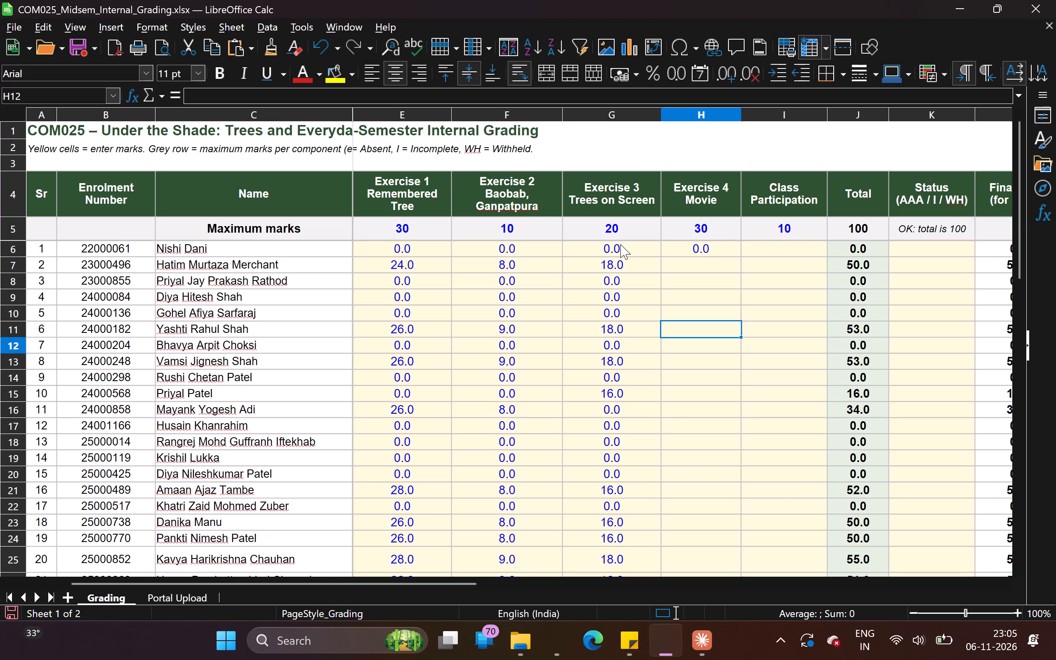
{"action": "key", "text": "Down"}
{"action": "key", "text": "Down"}
{"action": "key", "text": "Down"}
{"action": "key", "text": "Down"}
{"action": "key", "text": "Down"}
{"action": "key", "text": "Down"}
{"action": "key", "text": "Down"}
{"action": "key", "text": "Down"}
{"action": "key", "text": "Down"}
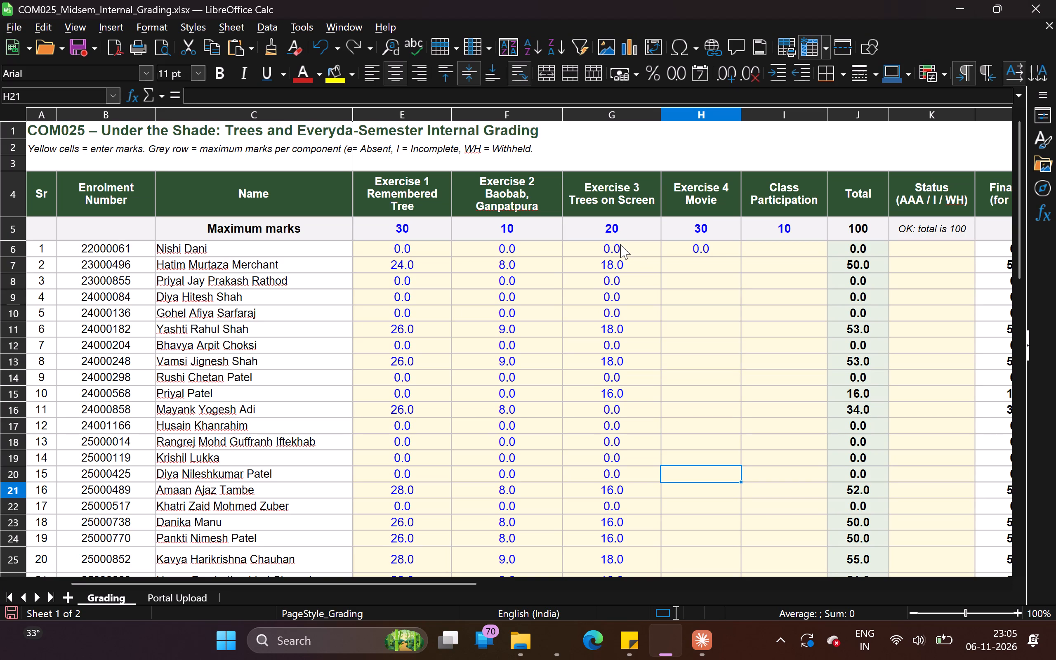
{"action": "type", "text": "28"}
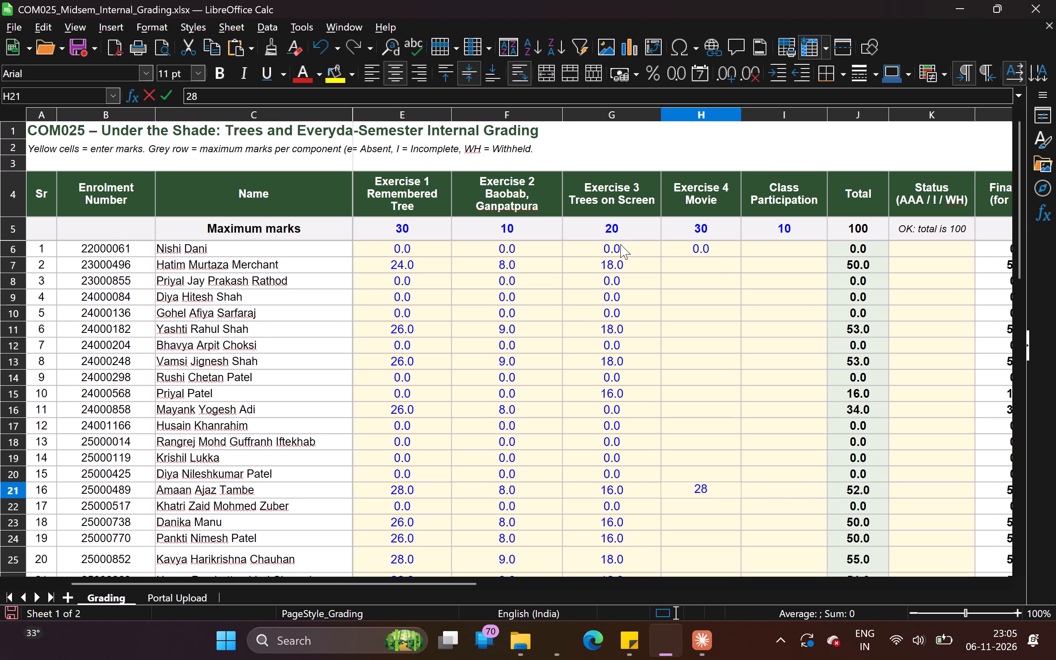
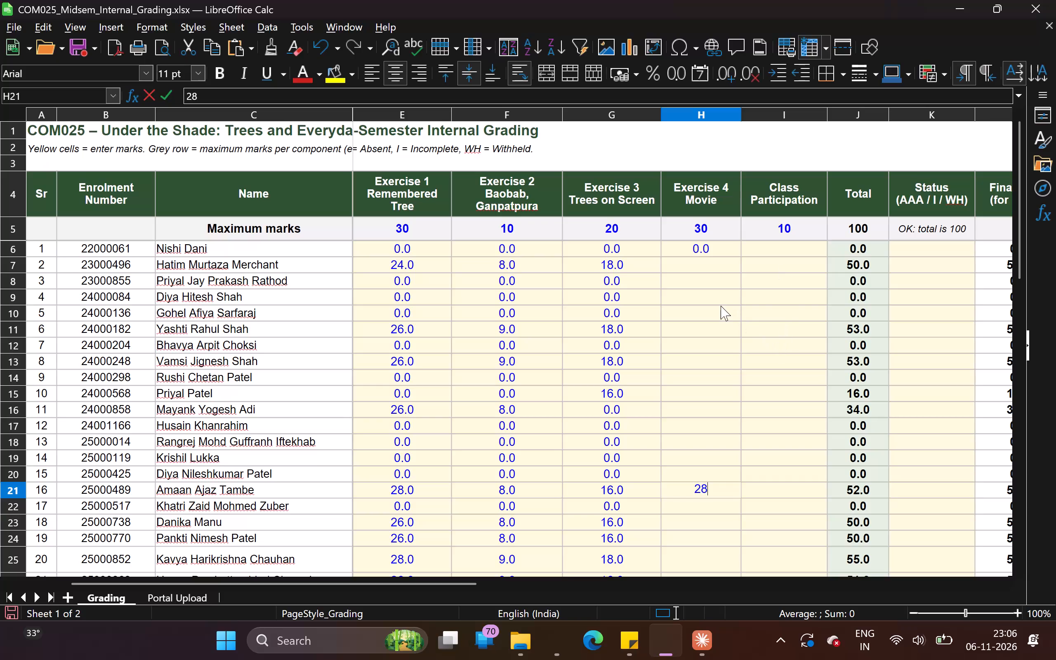
Enter 25 as the Exercise 4 mark for the student at Sr 25.
{"action": "left_click", "coordinate": [721, 306]}
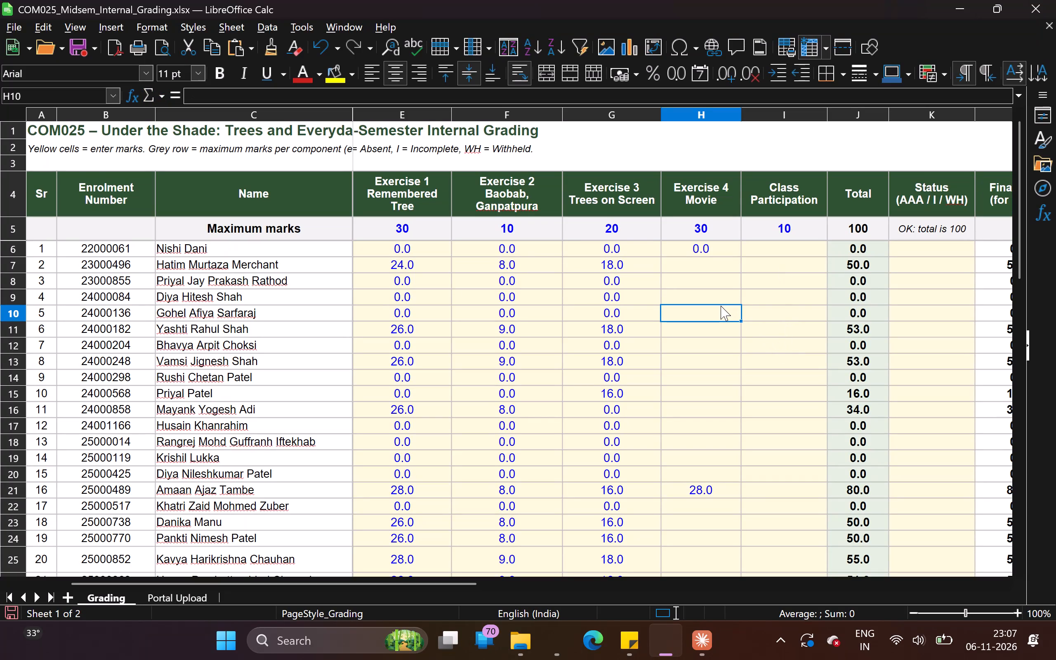
{"action": "scroll", "coordinate": [721, 306], "scroll_direction": "down", "scroll_amount": 1}
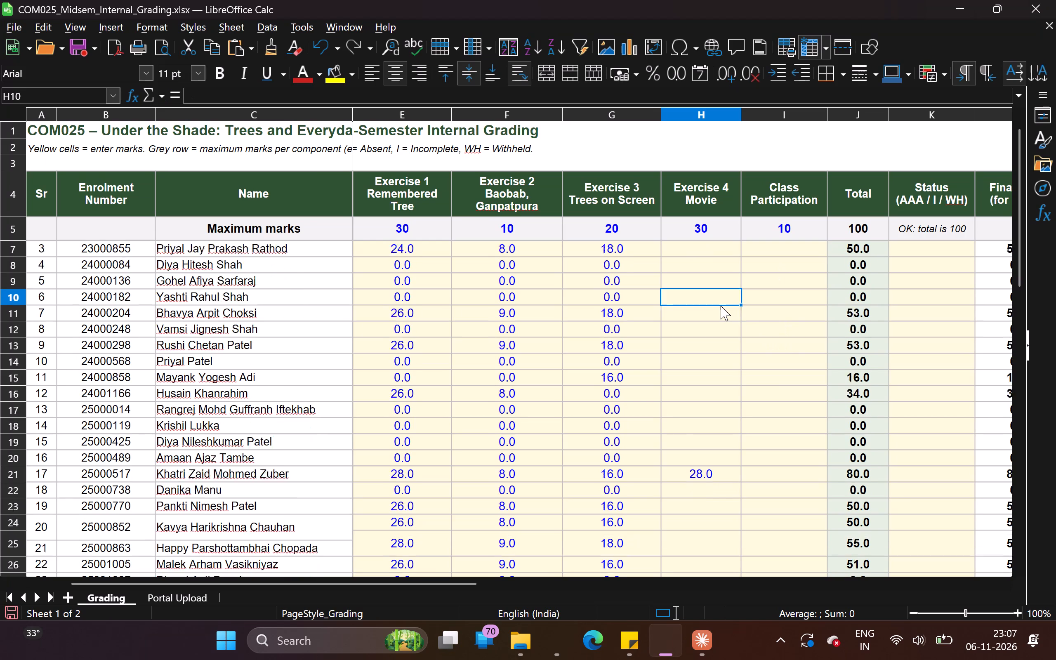
{"action": "scroll", "coordinate": [721, 306], "scroll_direction": "down", "scroll_amount": 2}
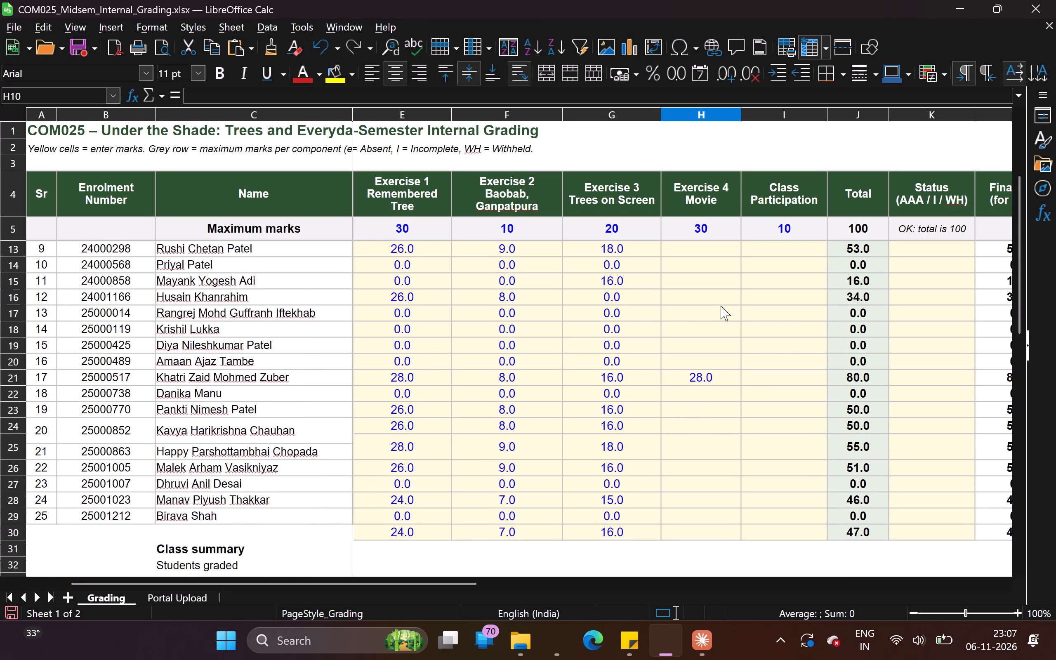
{"action": "scroll", "coordinate": [721, 306], "scroll_direction": "down", "scroll_amount": 1}
{"action": "left_click", "coordinate": [725, 503]}
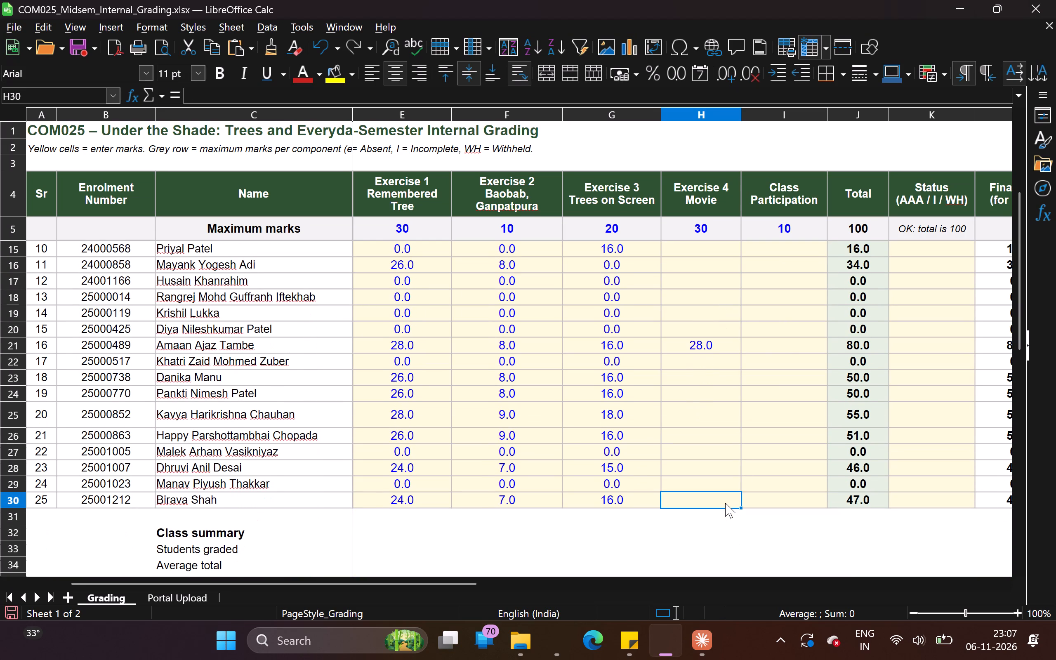
{"action": "key", "text": "2"}
{"action": "key", "text": "5"}
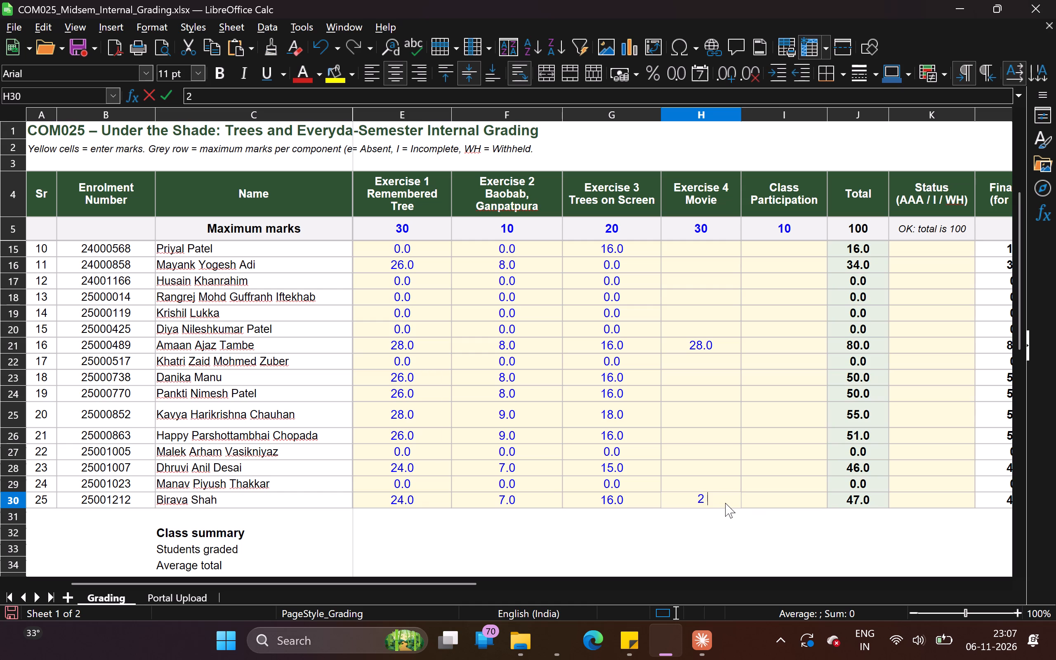
{"action": "left_click", "coordinate": [707, 477]}
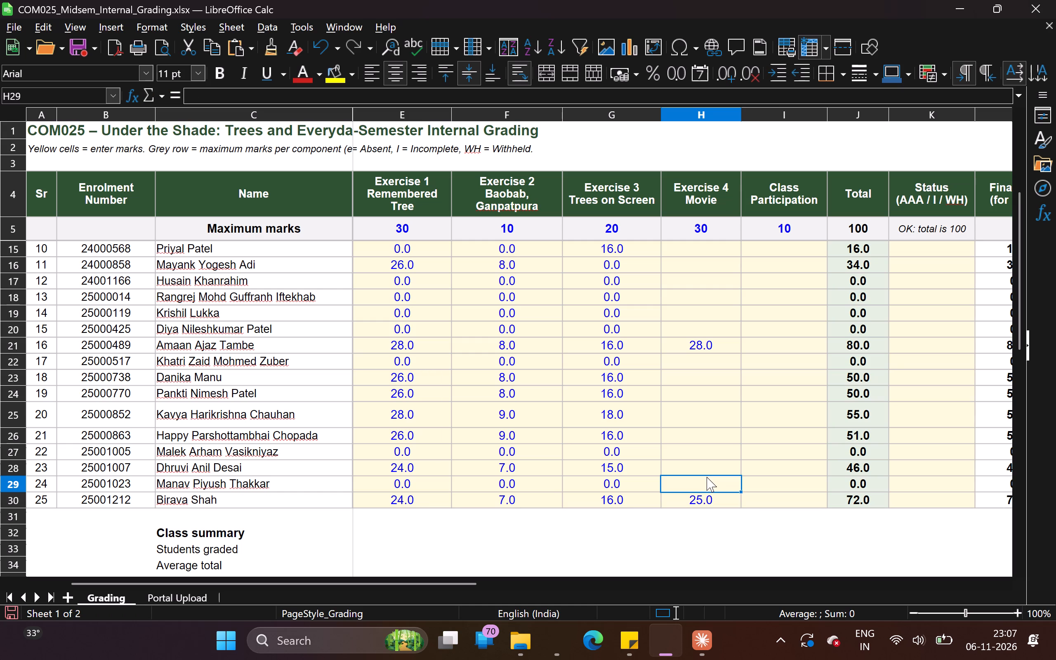
Save the grading workbook, keeping the Excel 2010–365 Spreadsheet format.
{"action": "key", "text": "ctrl+s"}
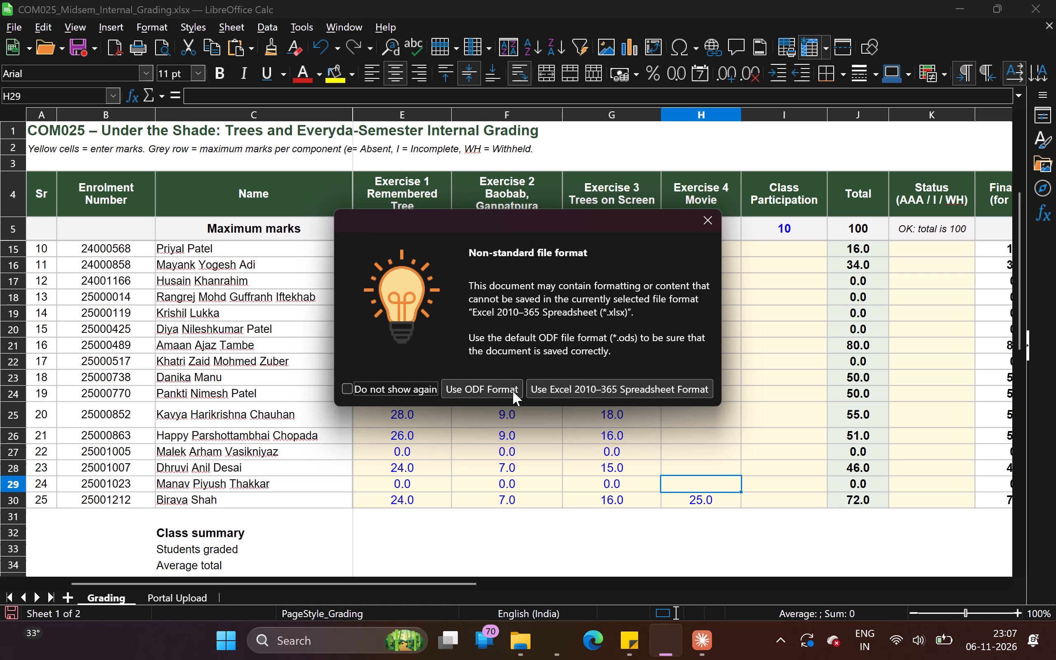
{"action": "left_click", "coordinate": [559, 390]}
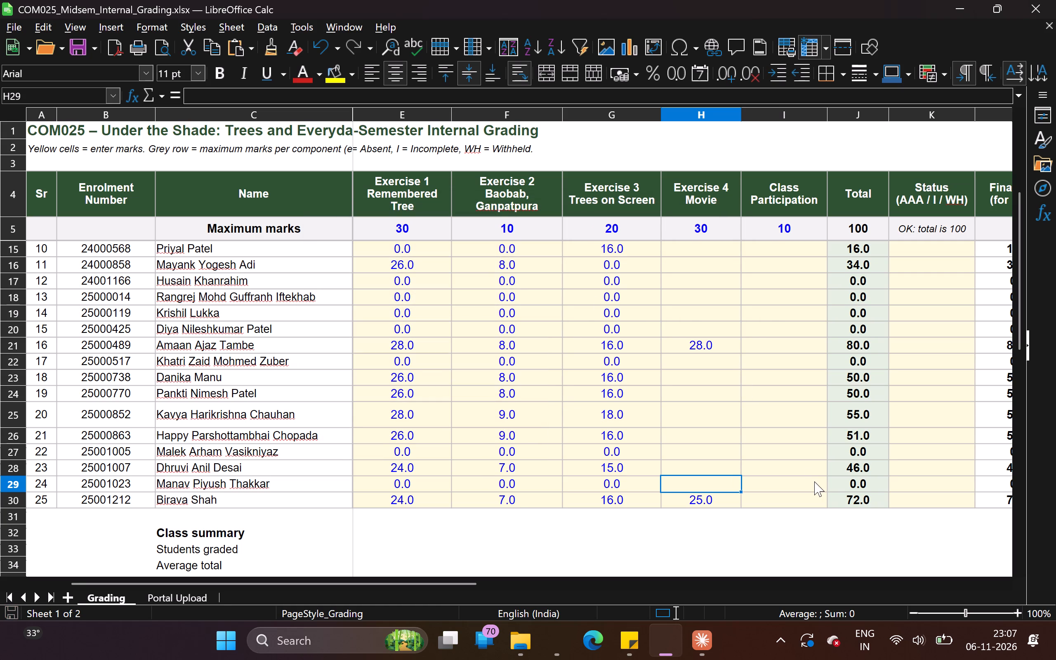